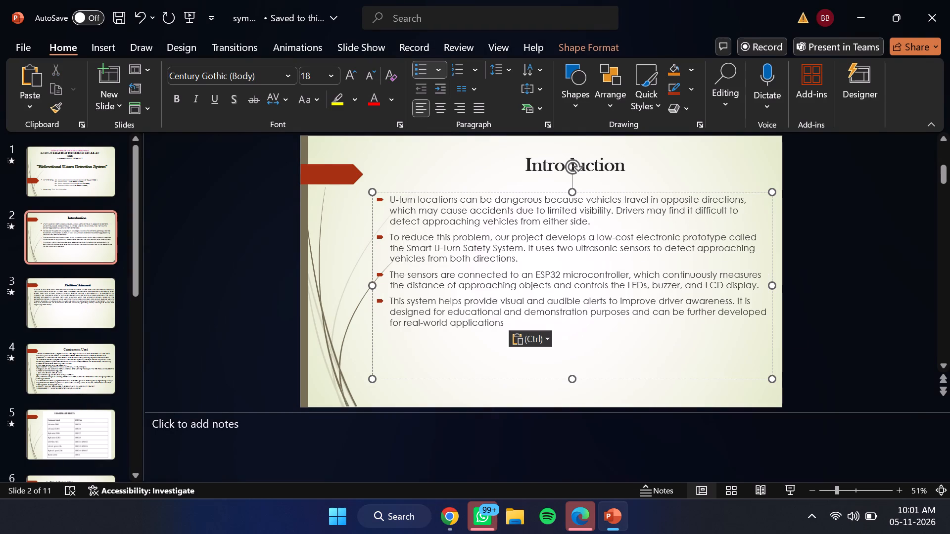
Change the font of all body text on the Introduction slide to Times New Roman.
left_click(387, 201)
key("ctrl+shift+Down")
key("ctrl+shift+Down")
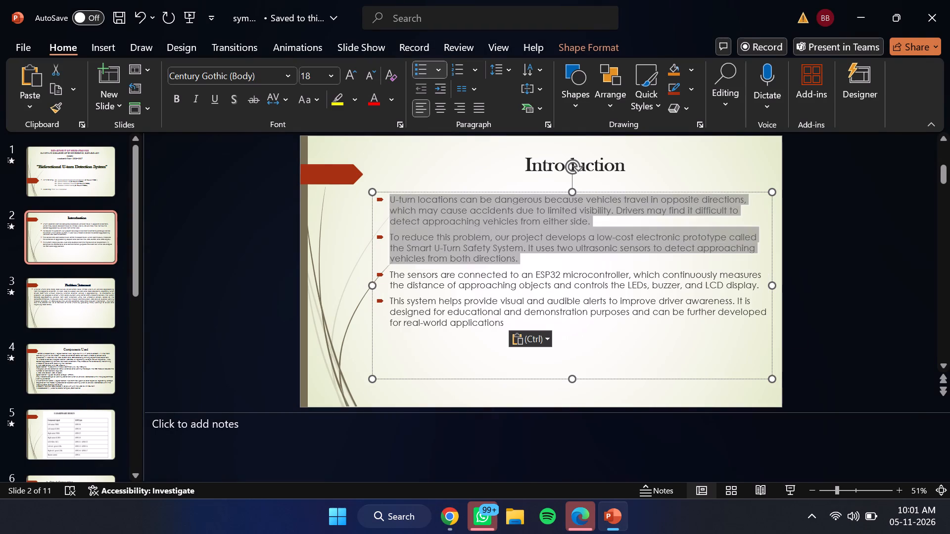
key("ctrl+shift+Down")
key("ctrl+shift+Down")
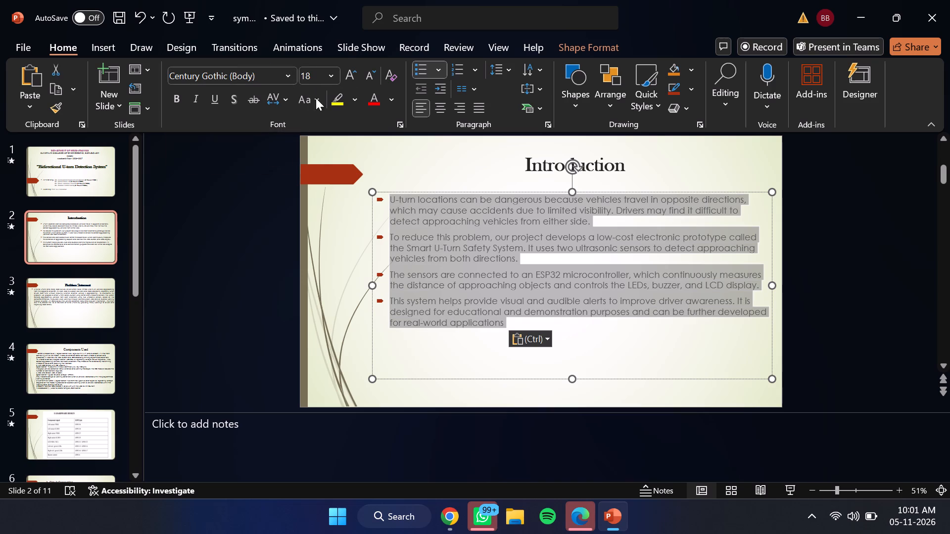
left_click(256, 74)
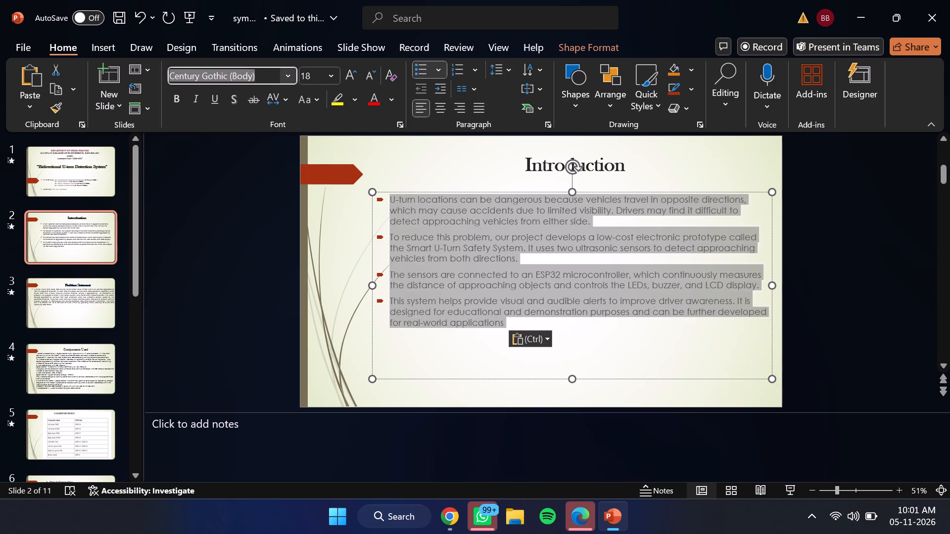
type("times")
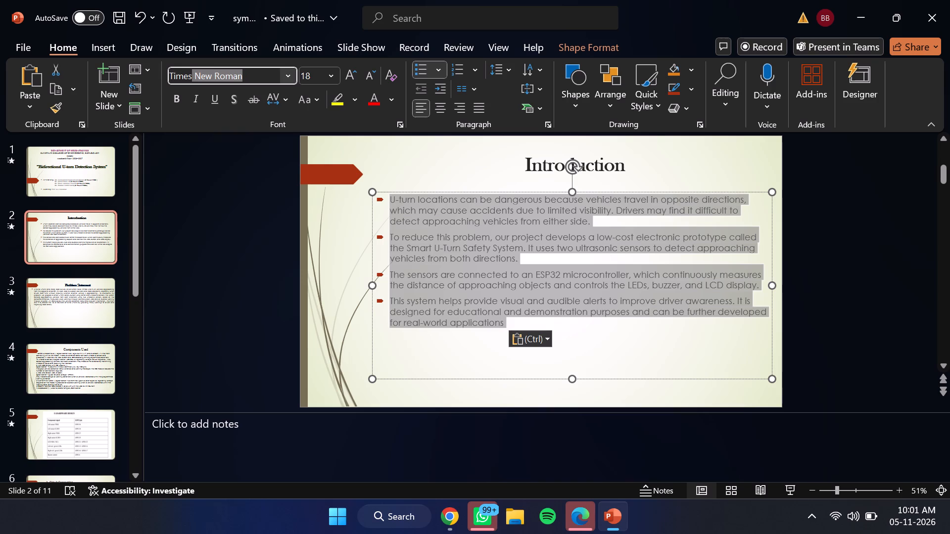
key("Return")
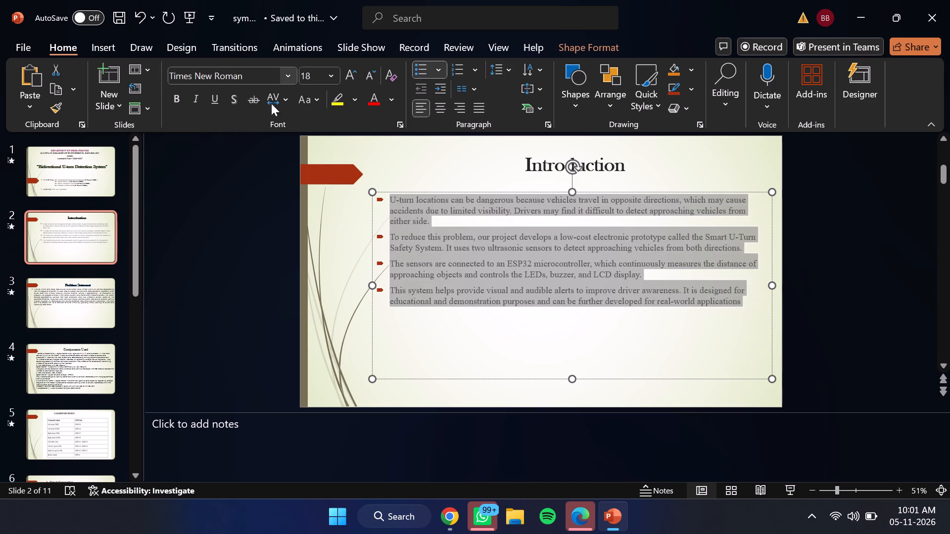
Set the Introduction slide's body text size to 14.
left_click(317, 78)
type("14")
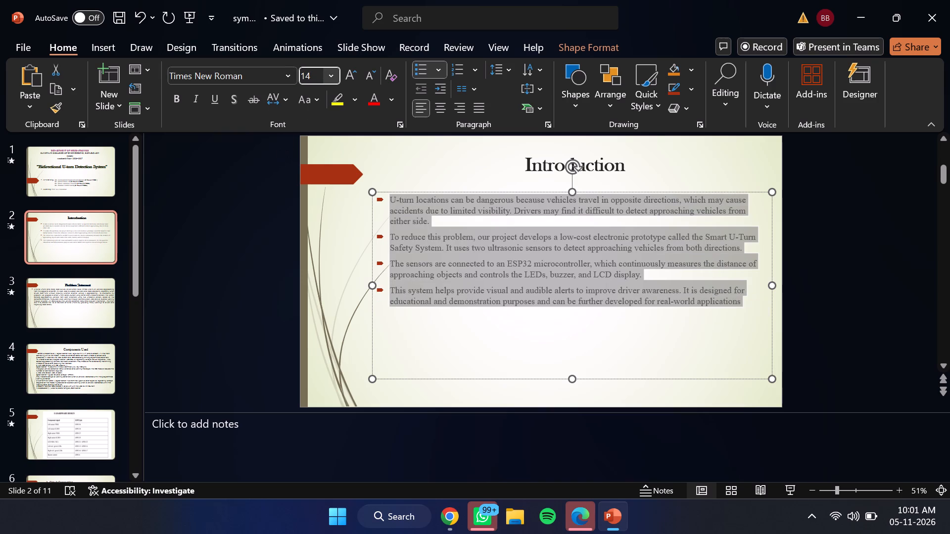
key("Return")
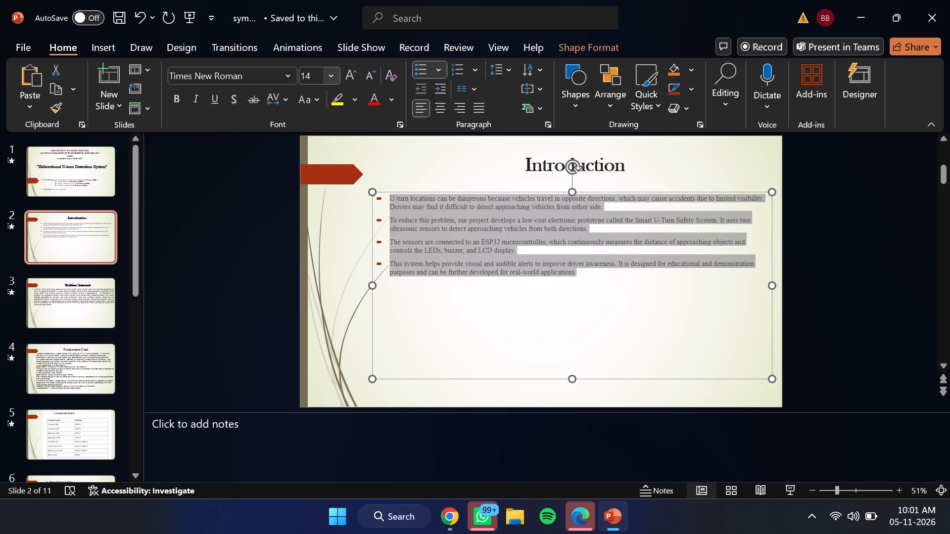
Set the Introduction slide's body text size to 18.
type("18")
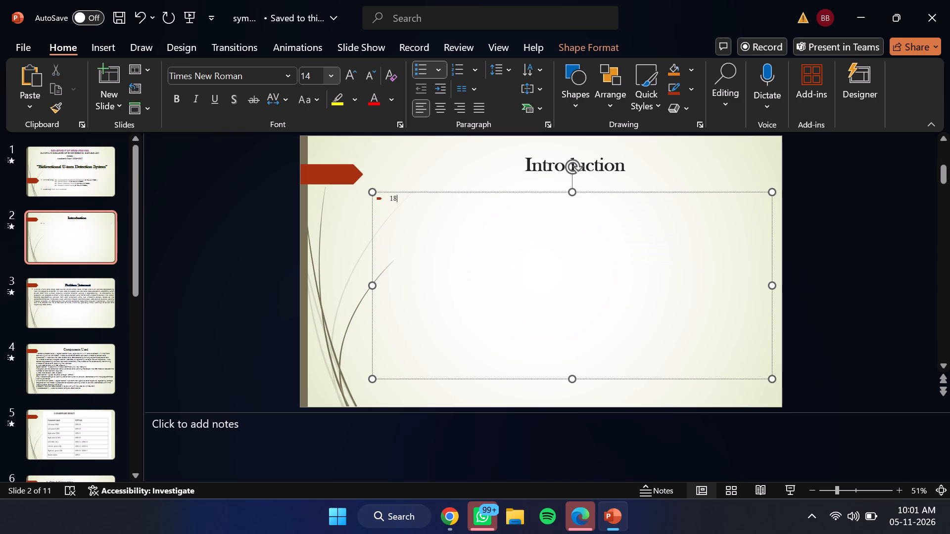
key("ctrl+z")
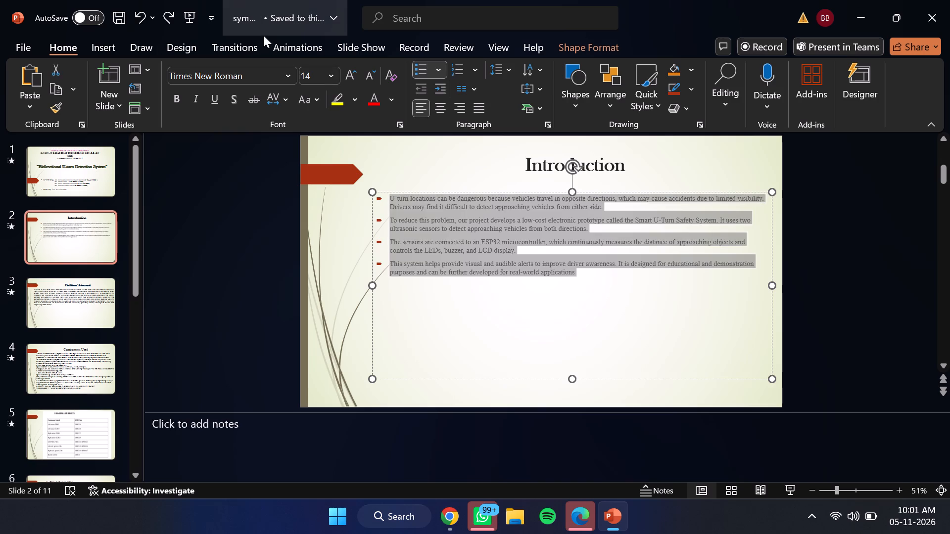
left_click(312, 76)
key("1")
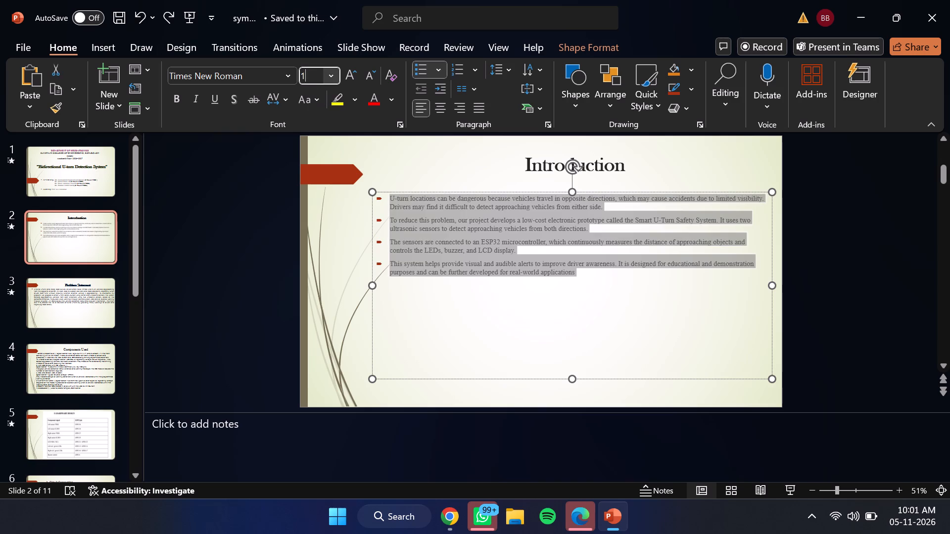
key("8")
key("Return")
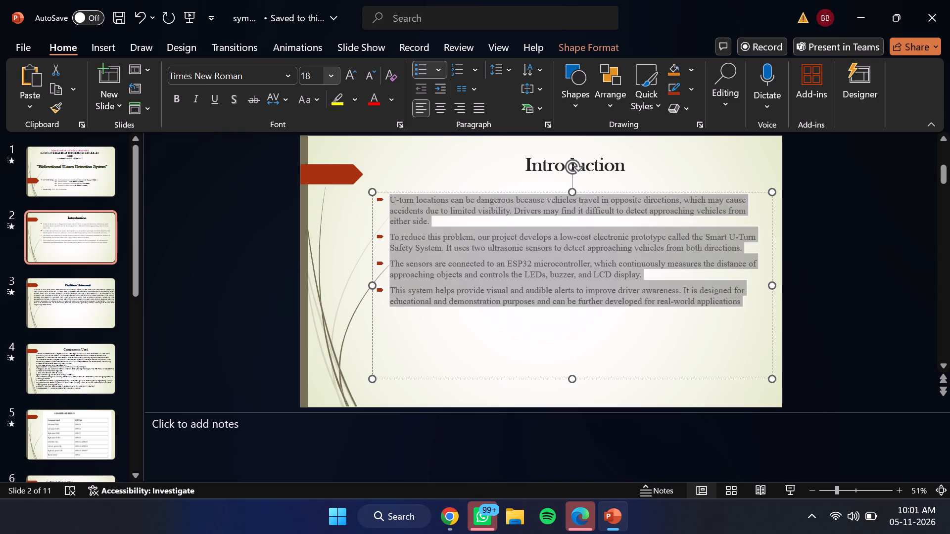
Look through slides 2 to 6 and compare the Introduction slide's text formatting with the Problem Statement slide.
left_click(75, 294)
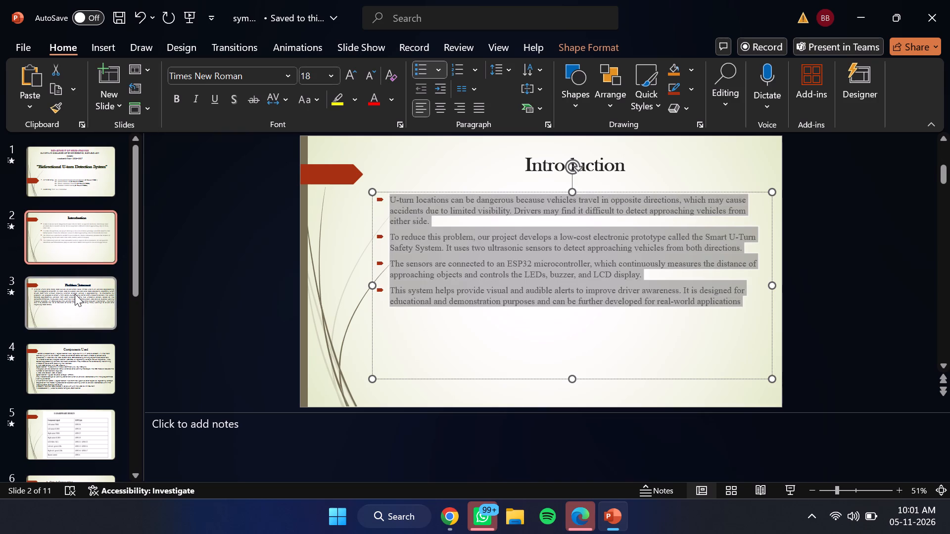
left_click(73, 239)
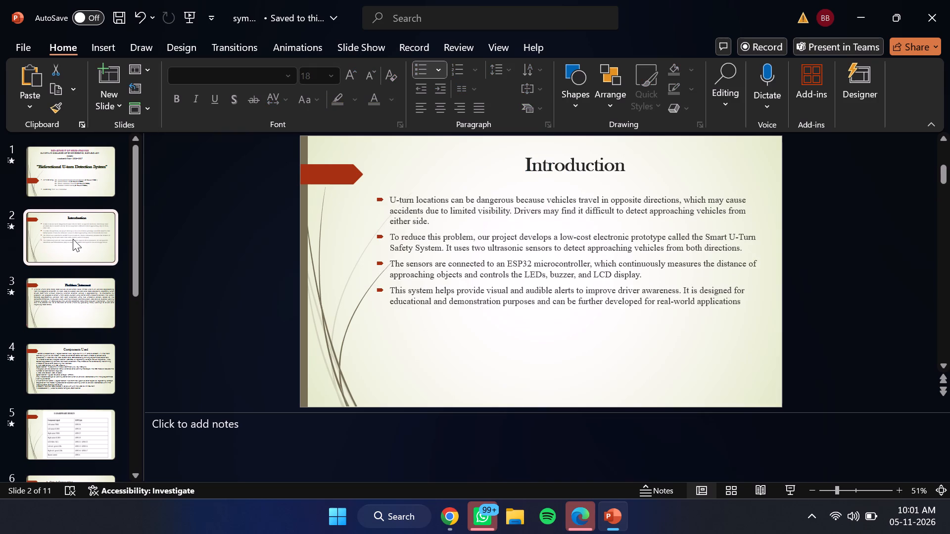
left_click(73, 376)
left_click(65, 434)
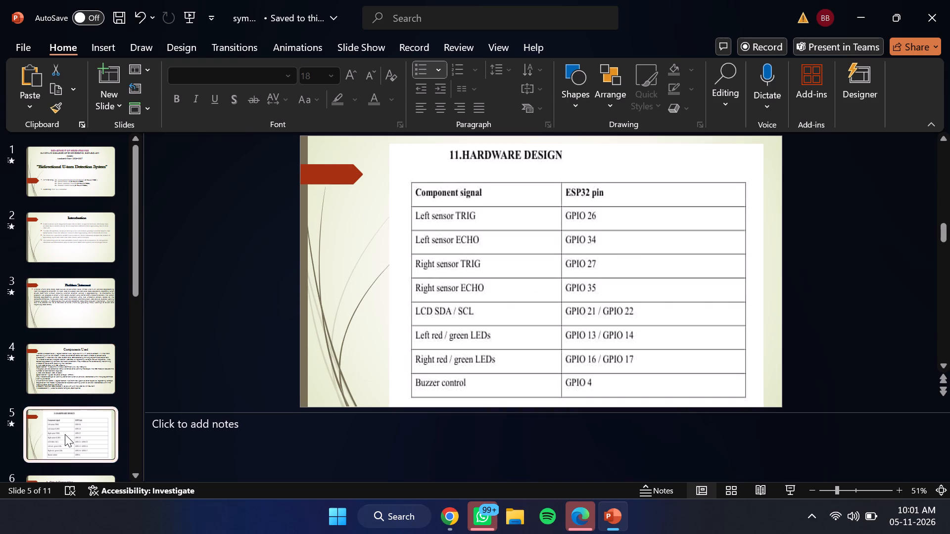
scroll(65, 434, "down", 2)
left_click(65, 434)
scroll(65, 434, "up", 7)
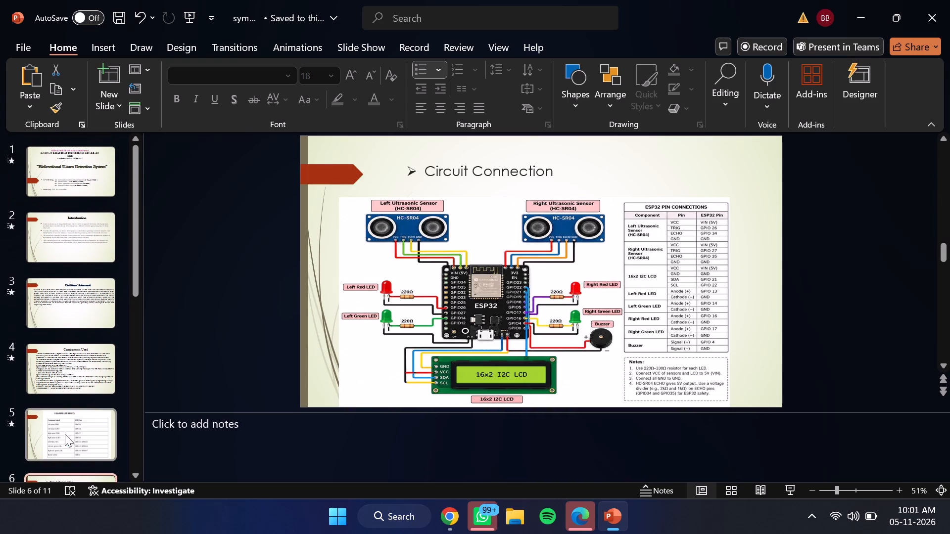
left_click(72, 228)
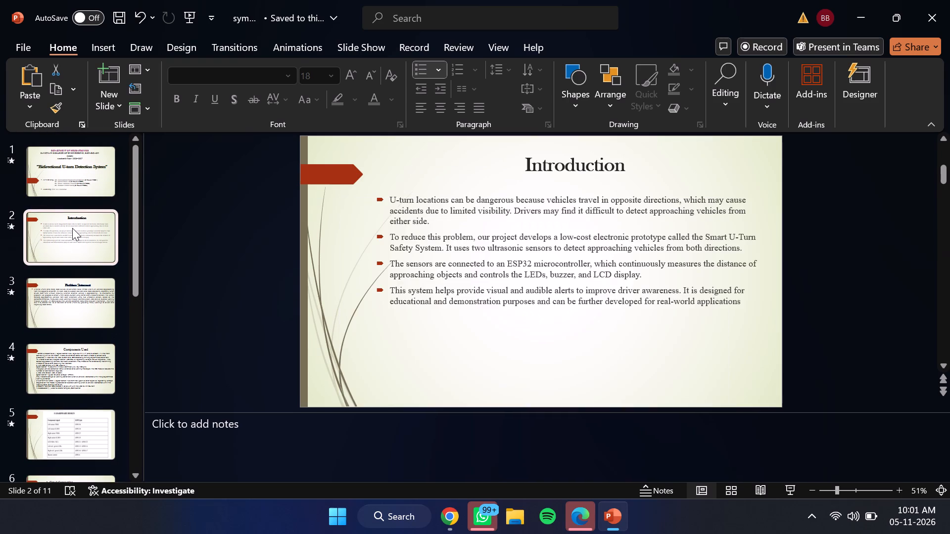
left_click(84, 295)
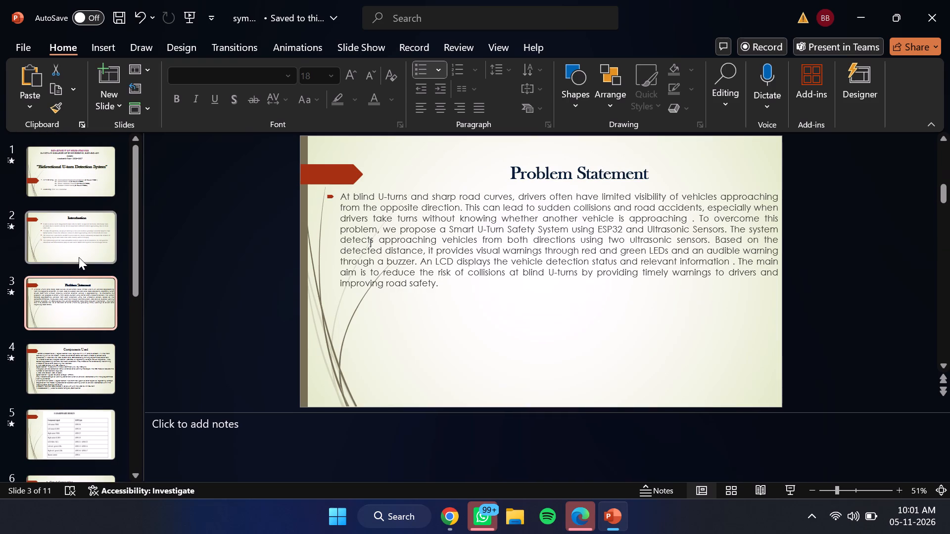
left_click(79, 256)
left_click(77, 299)
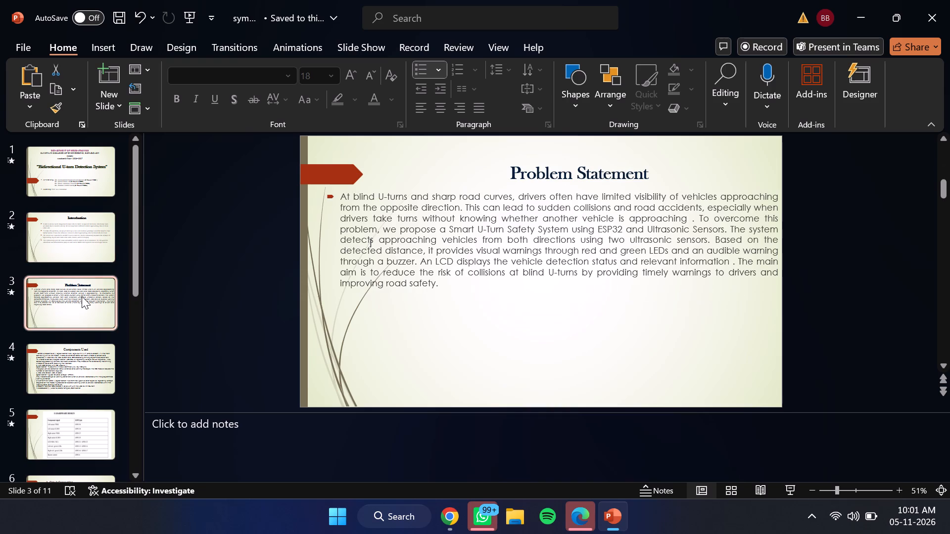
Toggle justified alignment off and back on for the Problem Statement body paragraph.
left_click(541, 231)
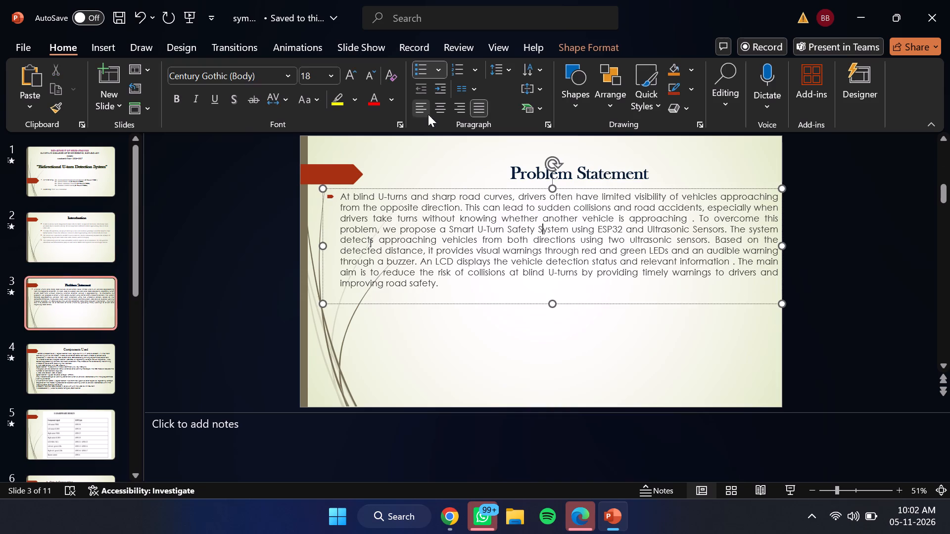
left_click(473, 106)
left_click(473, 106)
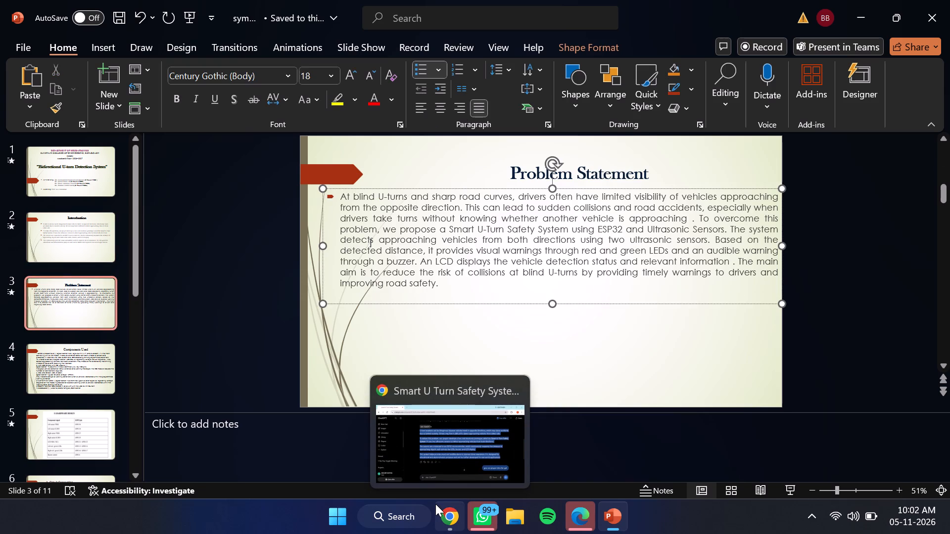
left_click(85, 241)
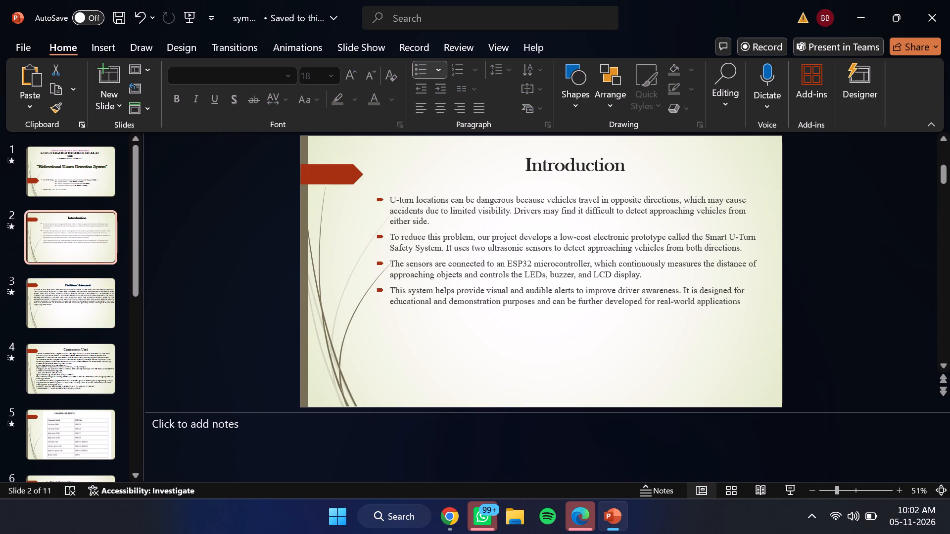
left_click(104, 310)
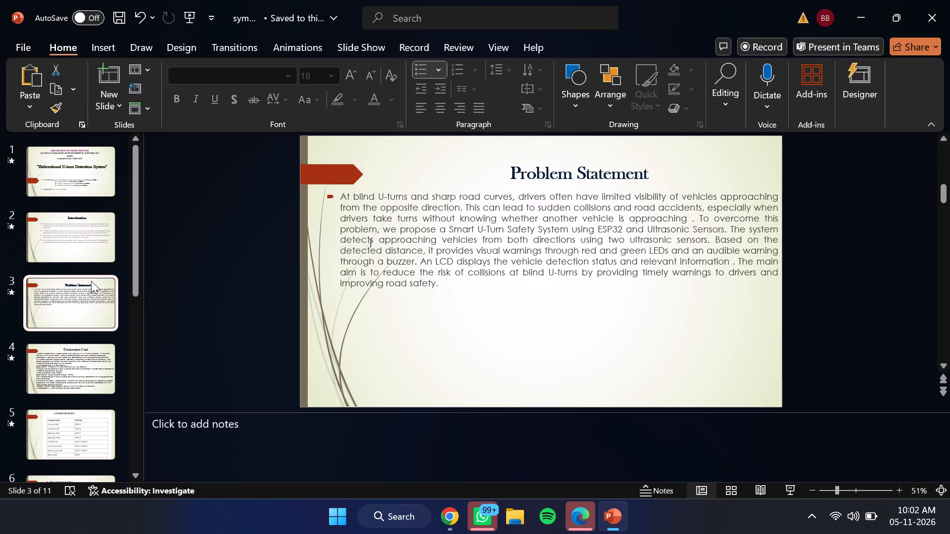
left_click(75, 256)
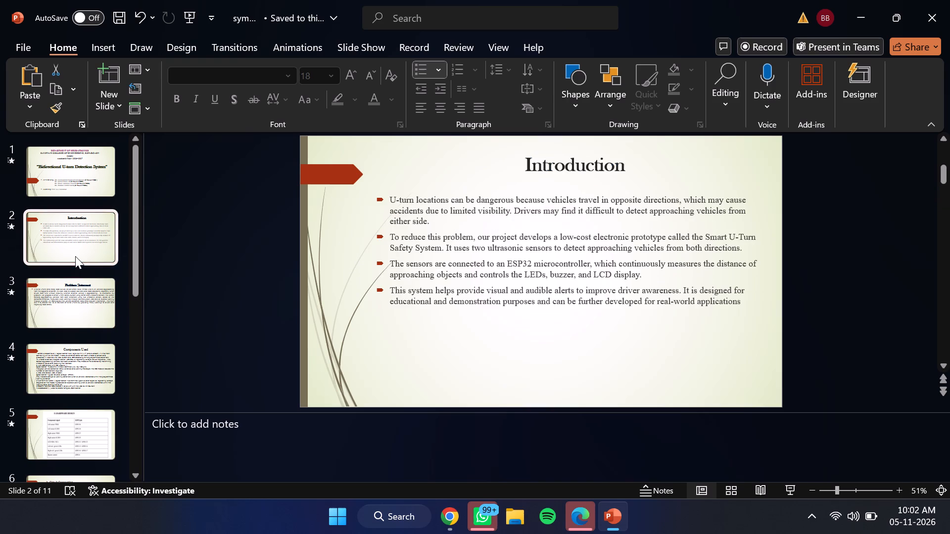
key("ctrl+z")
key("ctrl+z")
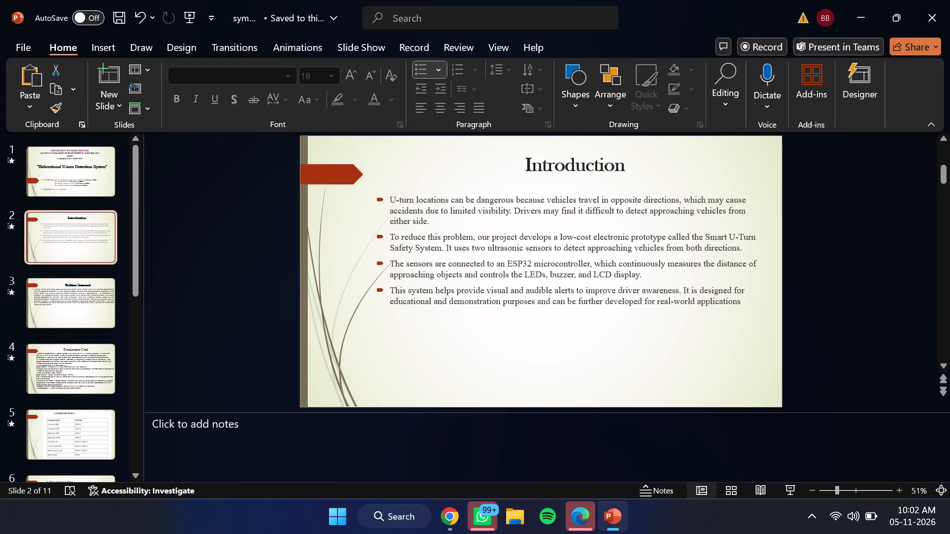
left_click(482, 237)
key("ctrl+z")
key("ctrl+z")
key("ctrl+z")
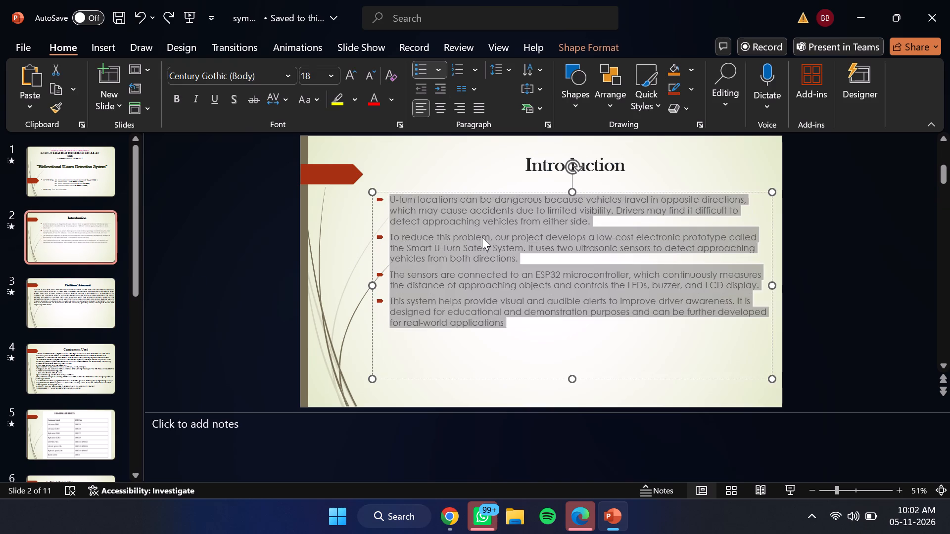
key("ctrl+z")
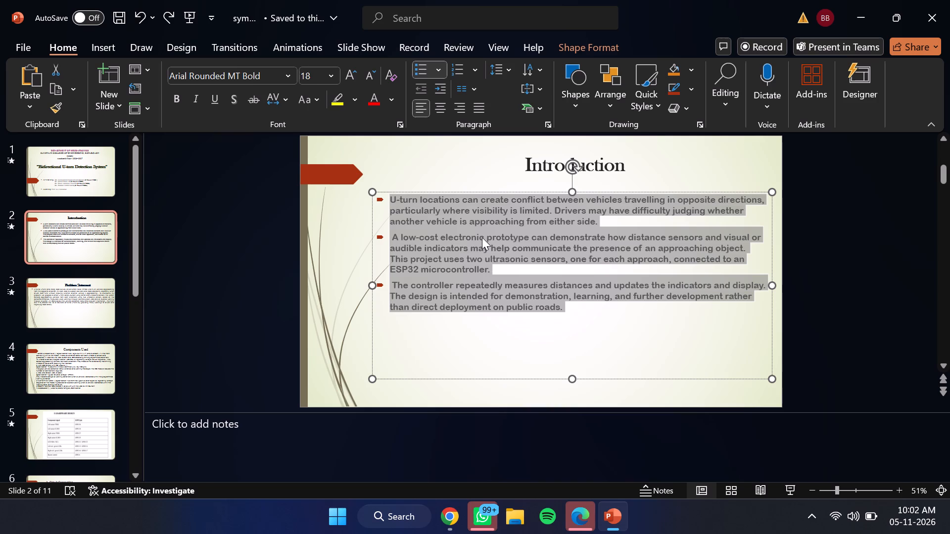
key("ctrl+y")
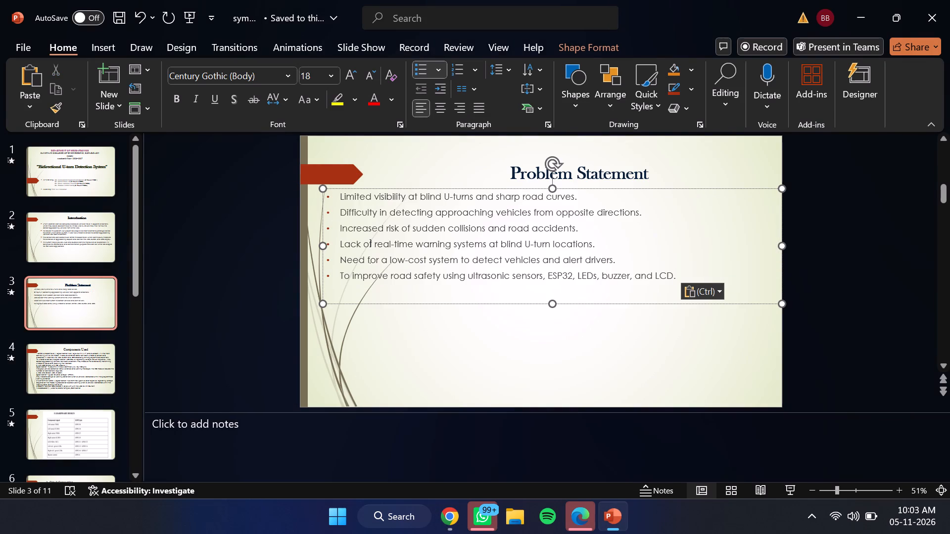
Move the Problem Statement slide's bulleted text box slightly down and right, leaving a gap below the title.
left_click_drag(497, 304, 498, 320)
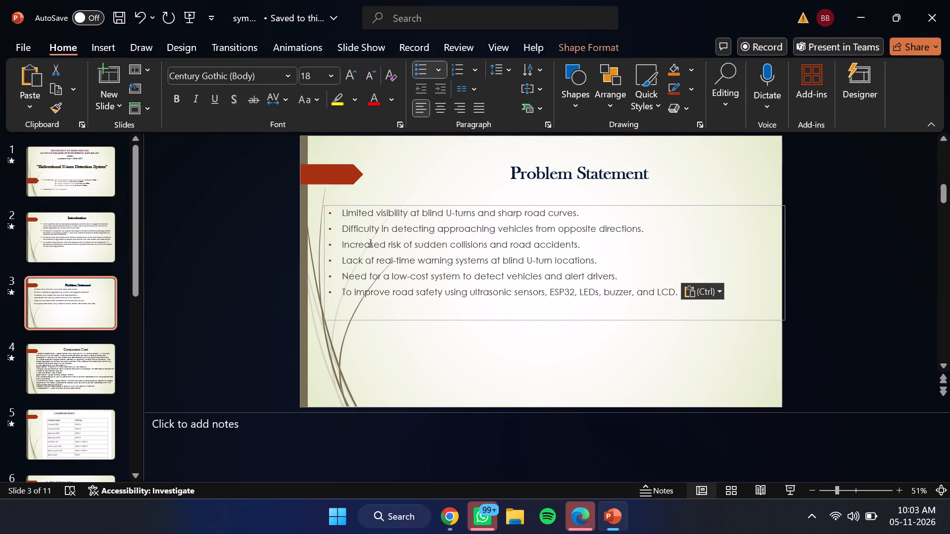
left_click_drag(498, 320, 501, 324)
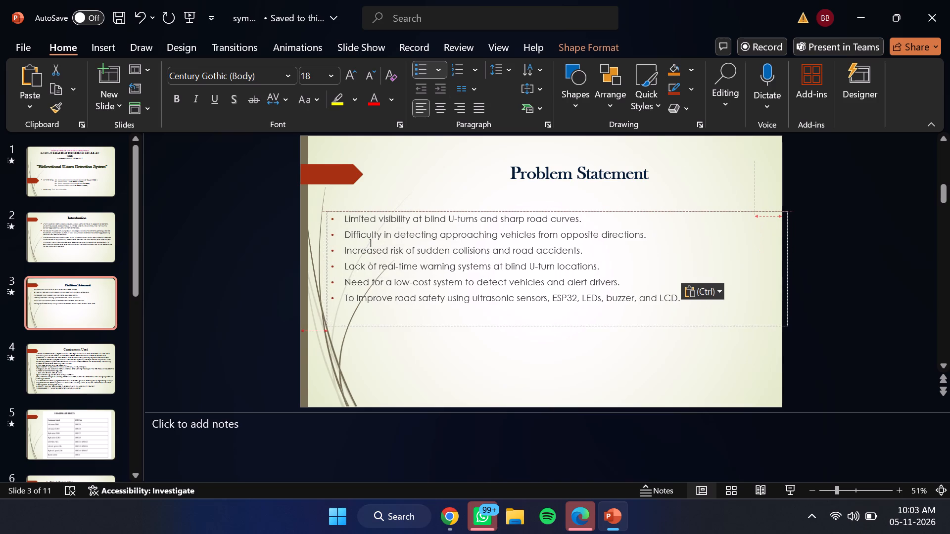
left_click_drag(501, 324, 504, 332)
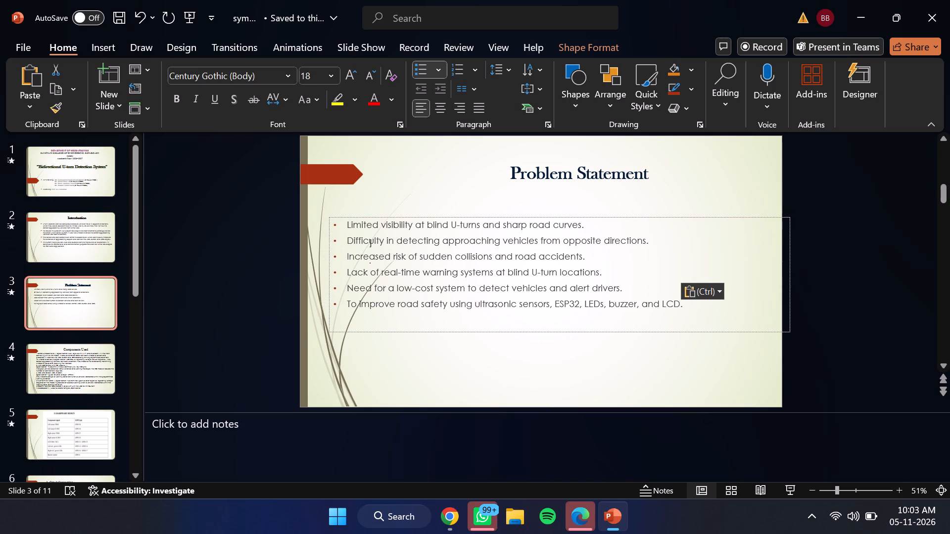
left_click_drag(504, 332, 504, 331)
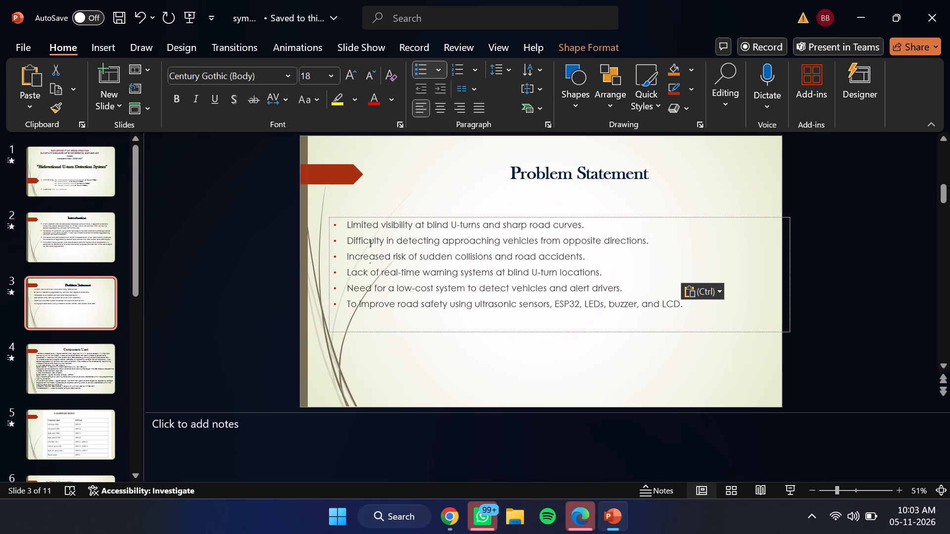
left_click_drag(504, 331, 506, 325)
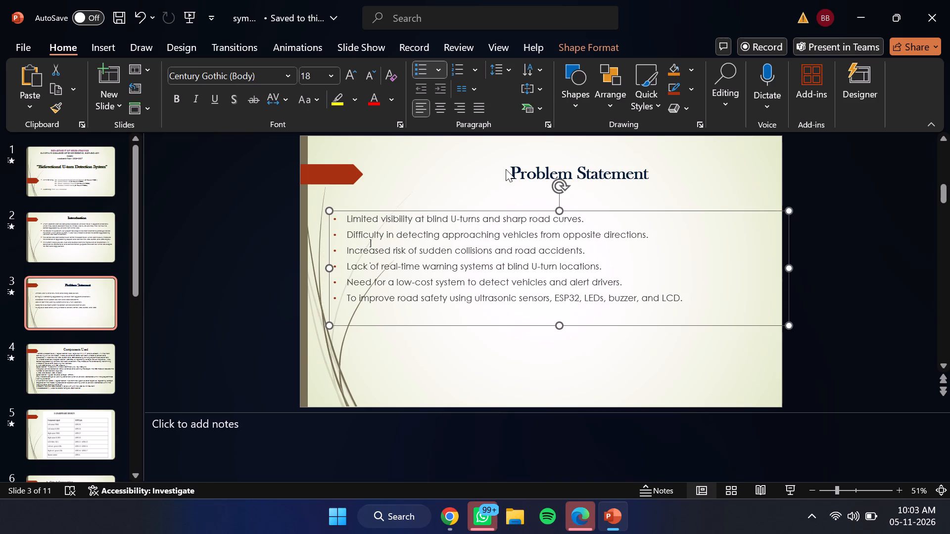
Move the Problem Statement title box slightly left so it is centred over the bulleted text box.
left_click(506, 169)
left_click(508, 171)
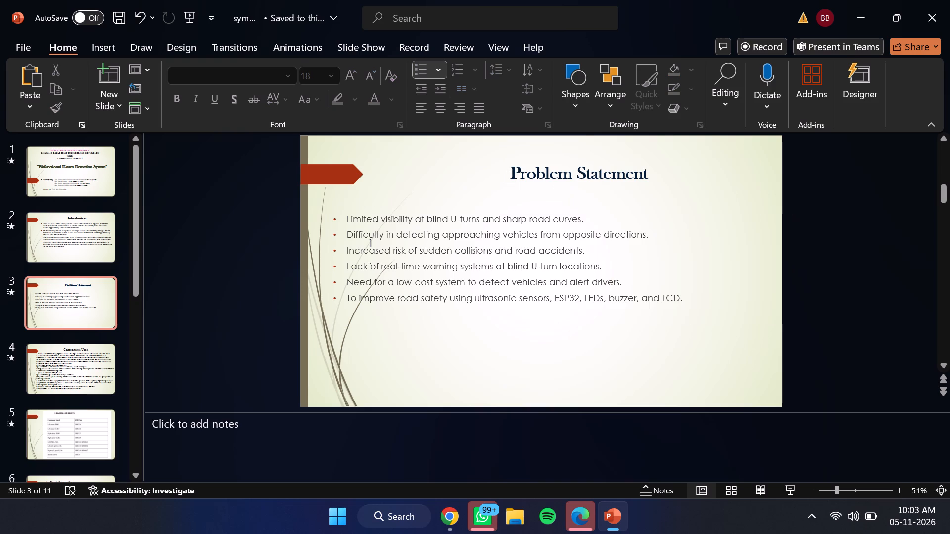
left_click(511, 171)
key("BackSpace")
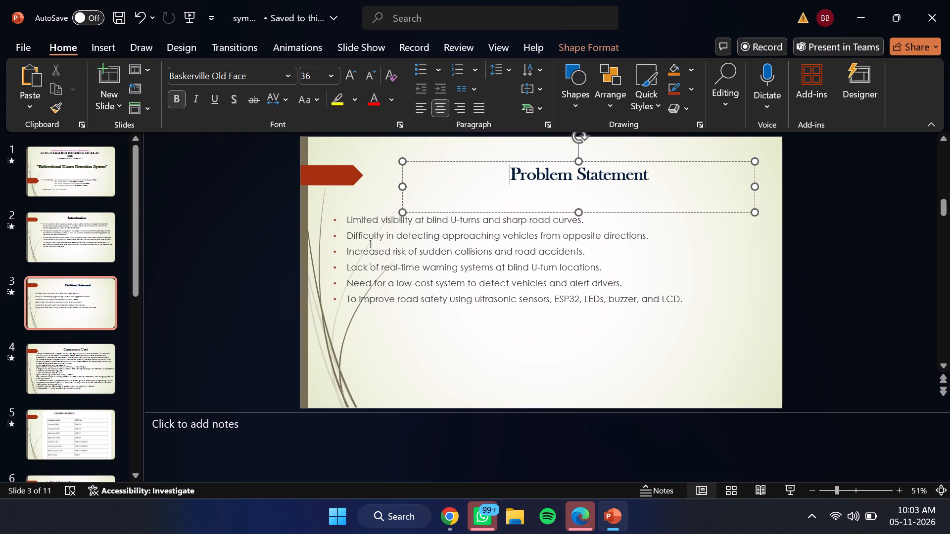
key("BackSpace")
key("BackSpace")
left_click_drag(487, 212, 469, 211)
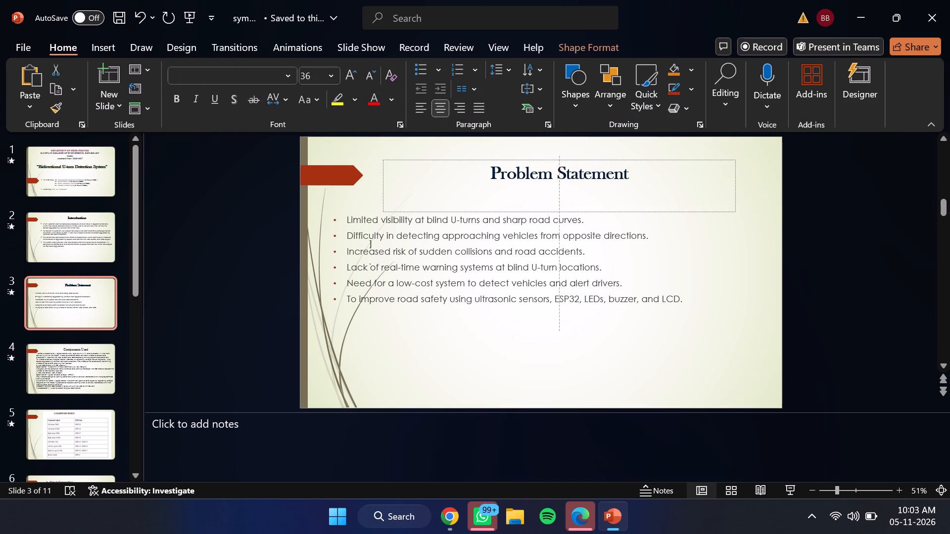
left_click_drag(469, 211, 469, 211)
left_click(807, 338)
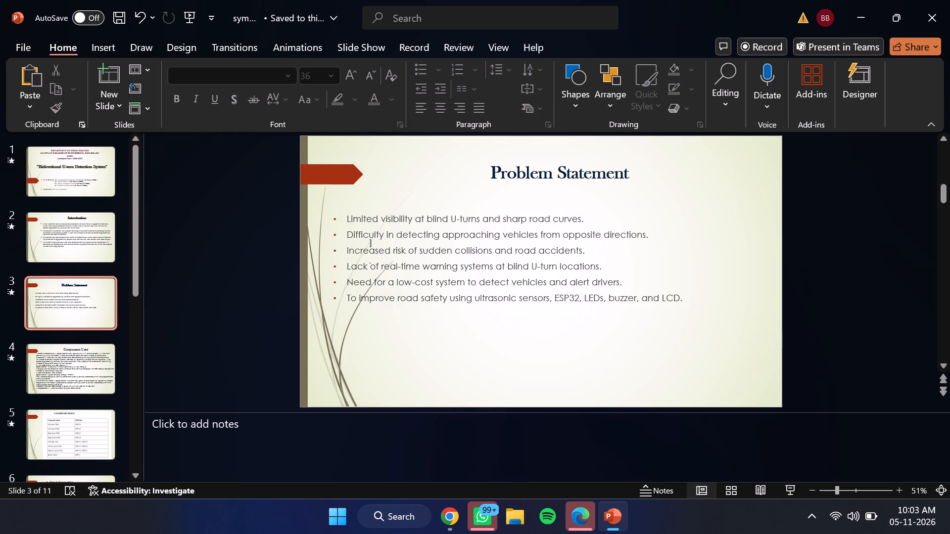
Look through slides 1 to 4 and compare the Problem Statement bullets with the text formatting on the Introduction slide.
left_click(520, 294)
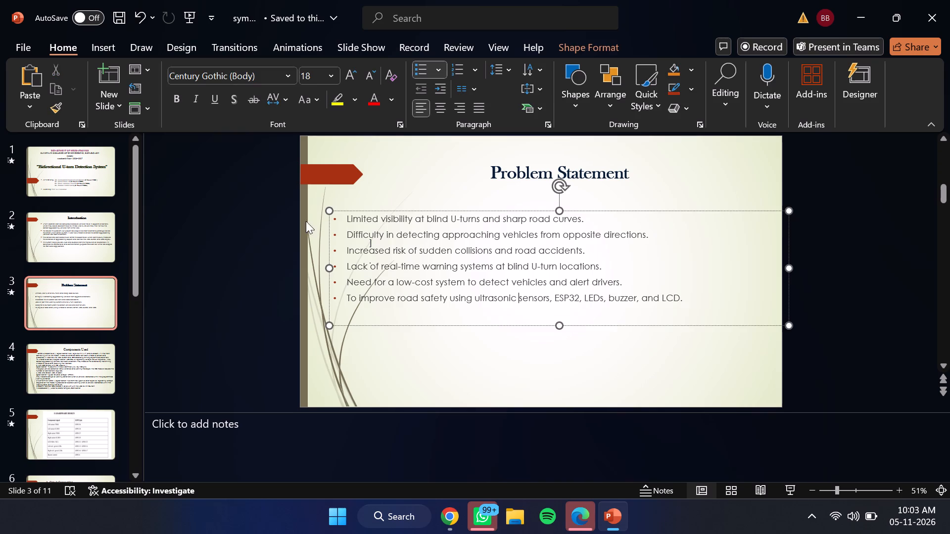
left_click(70, 301)
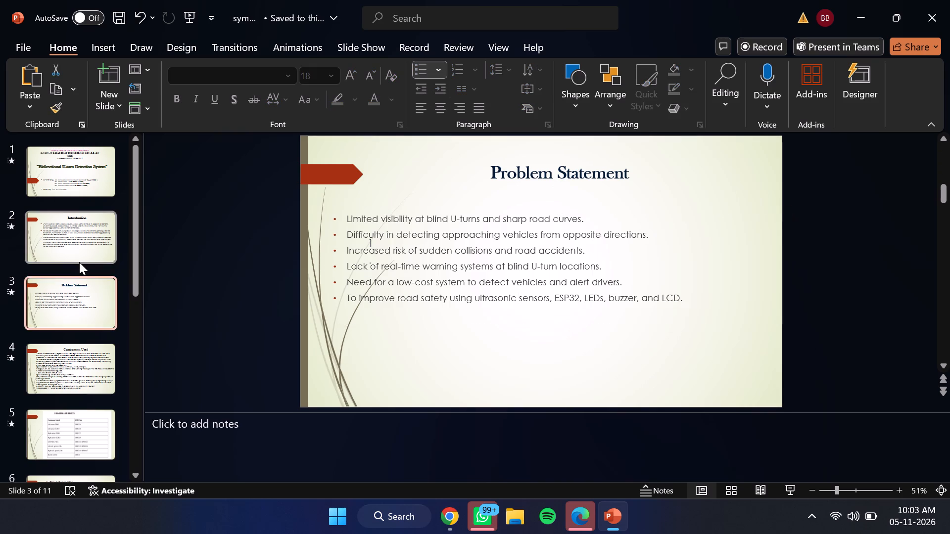
left_click(79, 262)
left_click(82, 179)
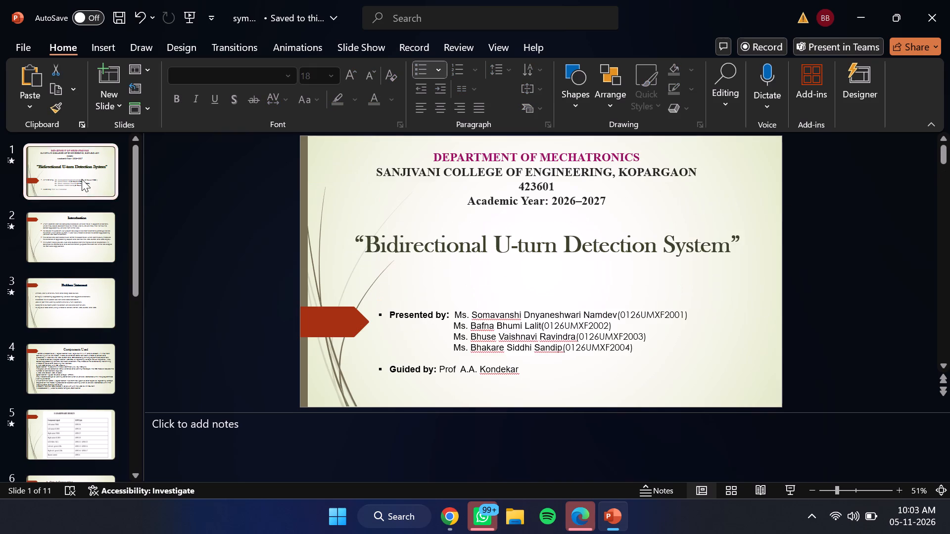
left_click(90, 227)
left_click(408, 234)
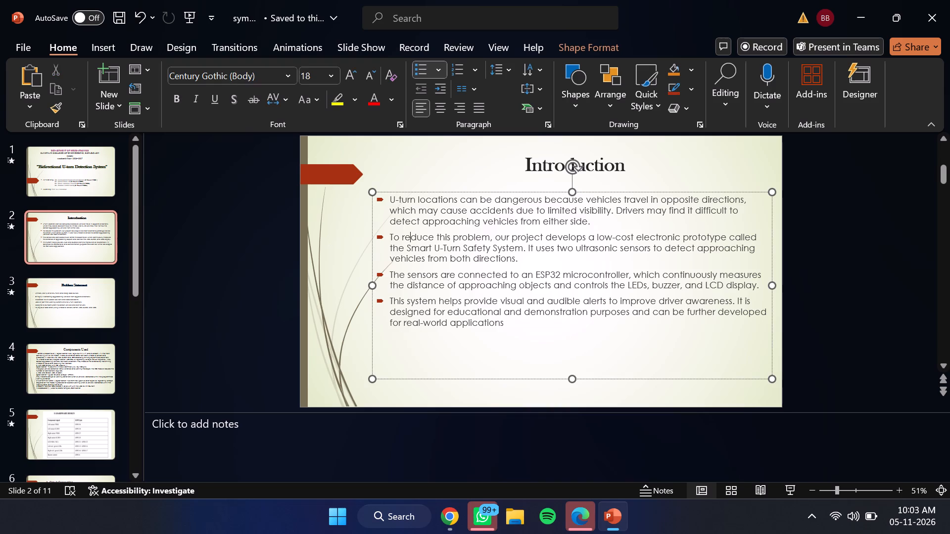
left_click(52, 355)
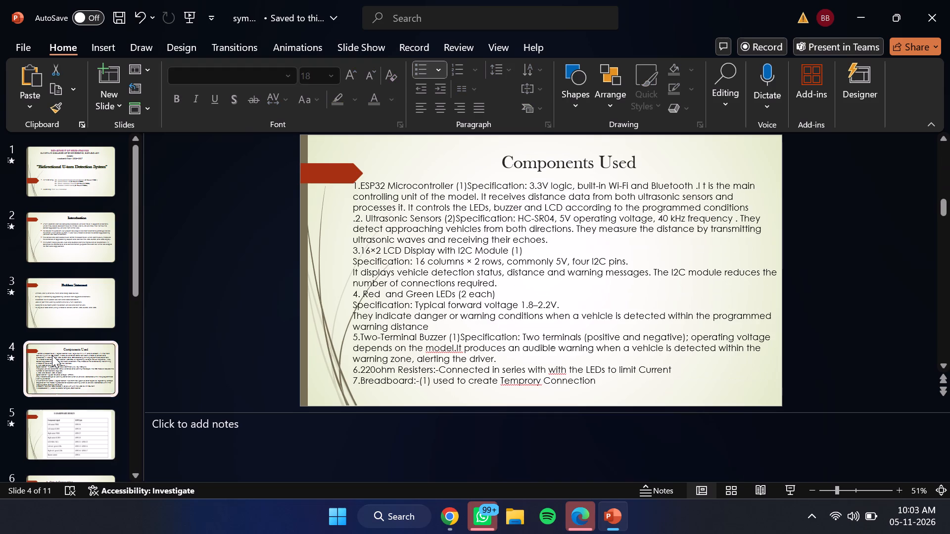
left_click(90, 296)
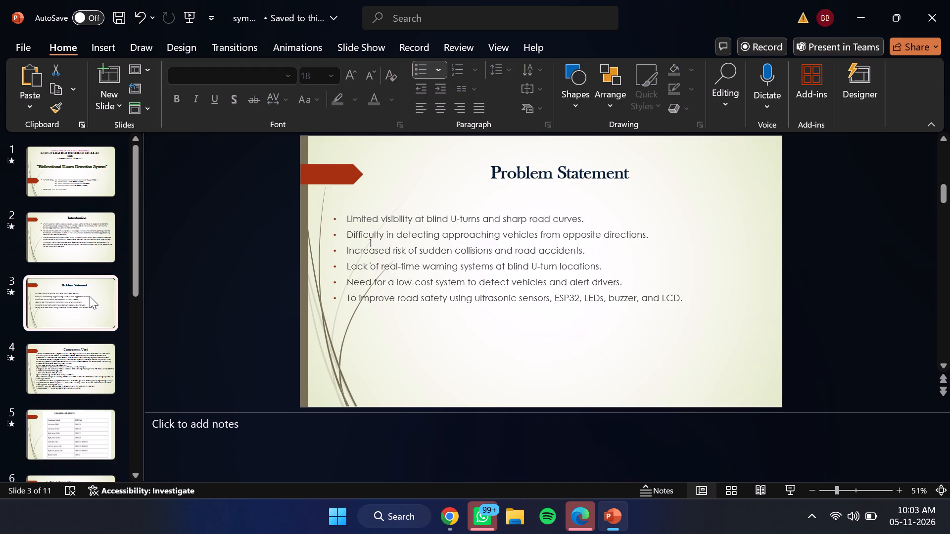
left_click(77, 225)
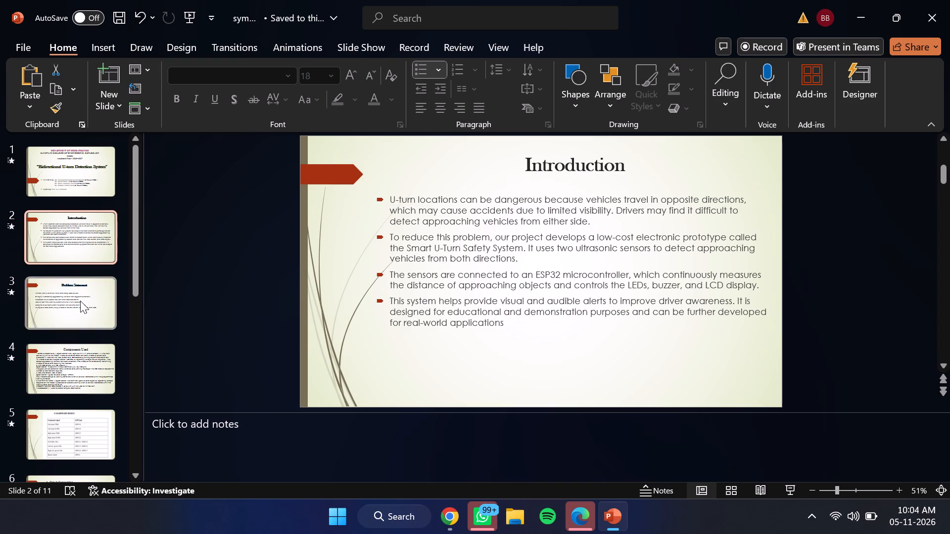
Change all six bullets on the Problem Statement slide to the arrowhead bullet style.
left_click(80, 301)
left_click_drag(342, 223, 448, 261)
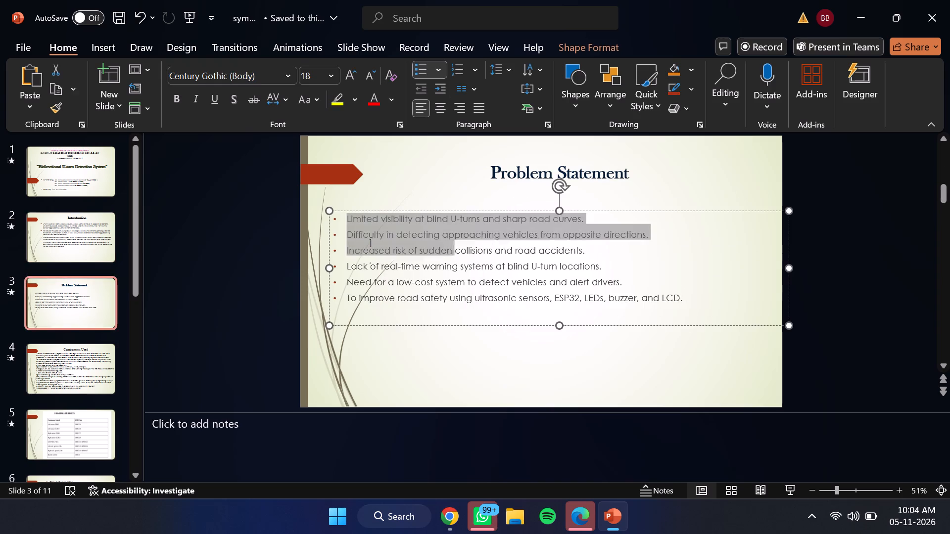
left_click_drag(448, 261, 698, 293)
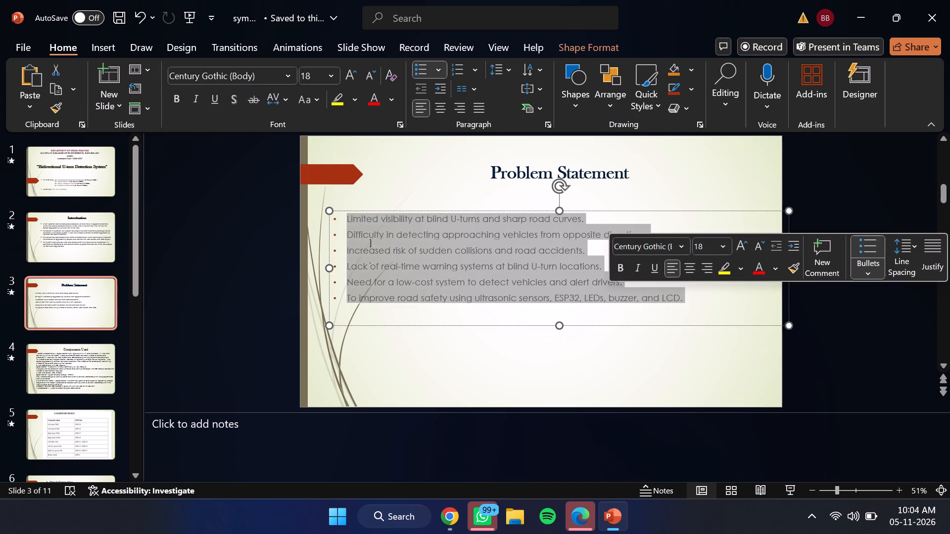
left_click(444, 69)
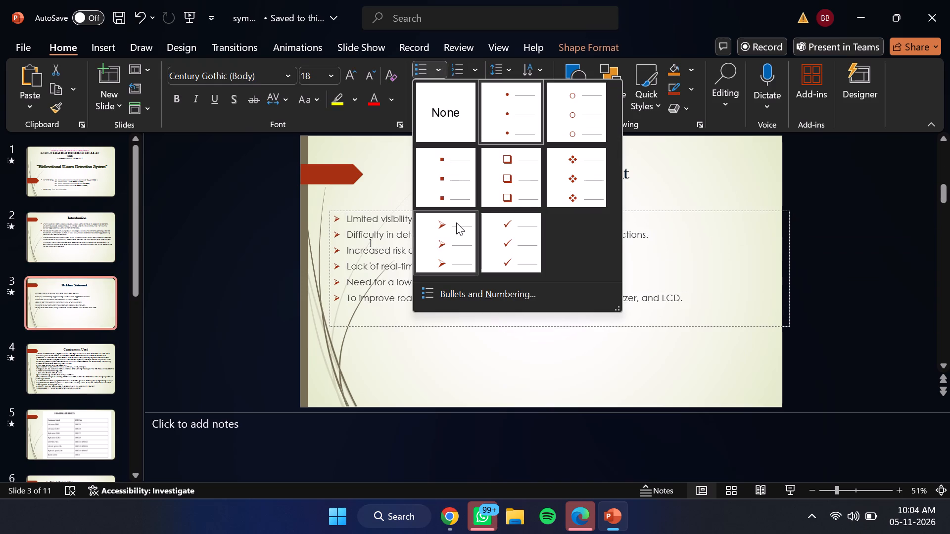
left_click(456, 222)
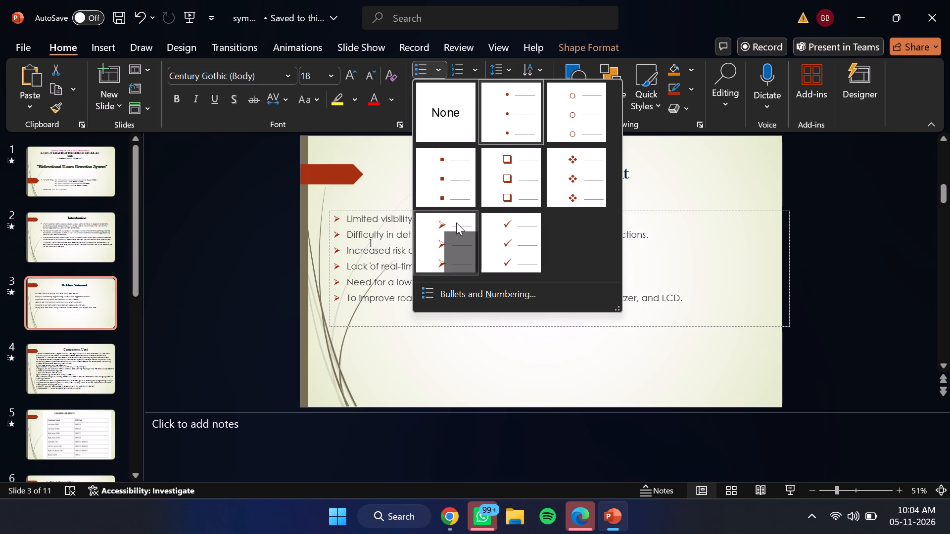
Apply the same arrowhead bullet style to all four paragraphs on the Introduction slide.
left_click(59, 240)
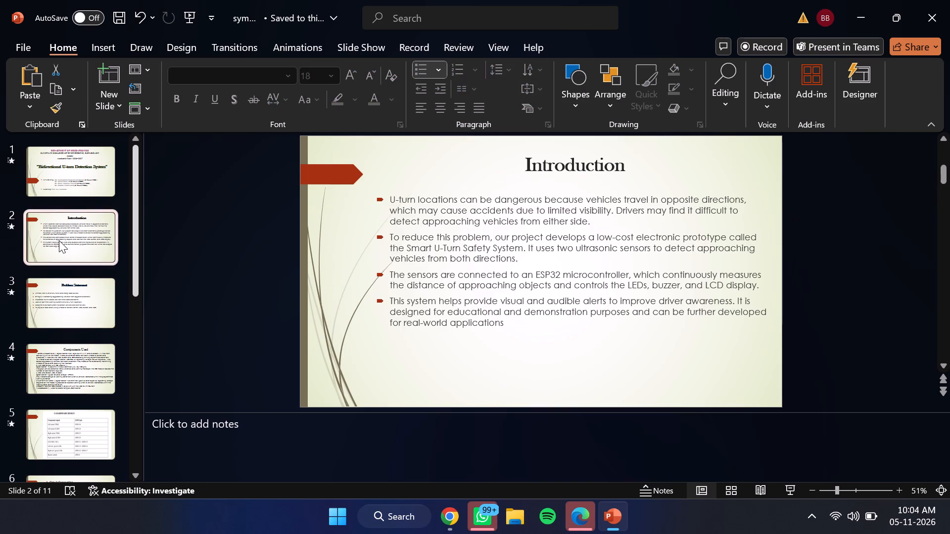
left_click_drag(389, 203, 547, 325)
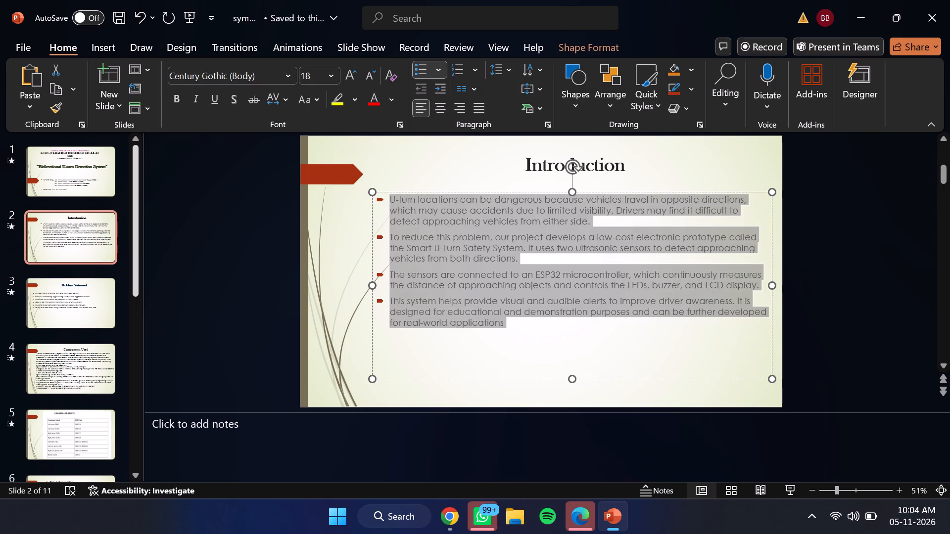
left_click(444, 66)
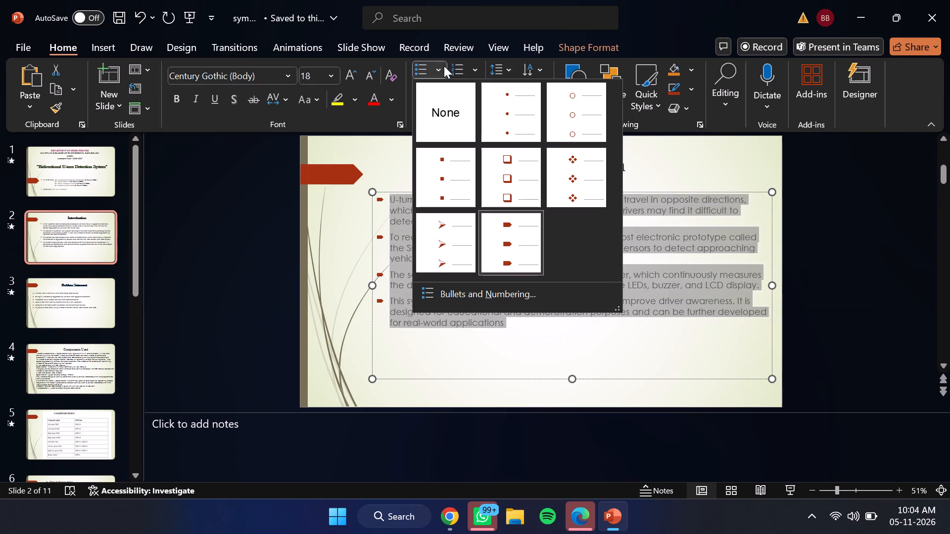
left_click(437, 228)
left_click(203, 277)
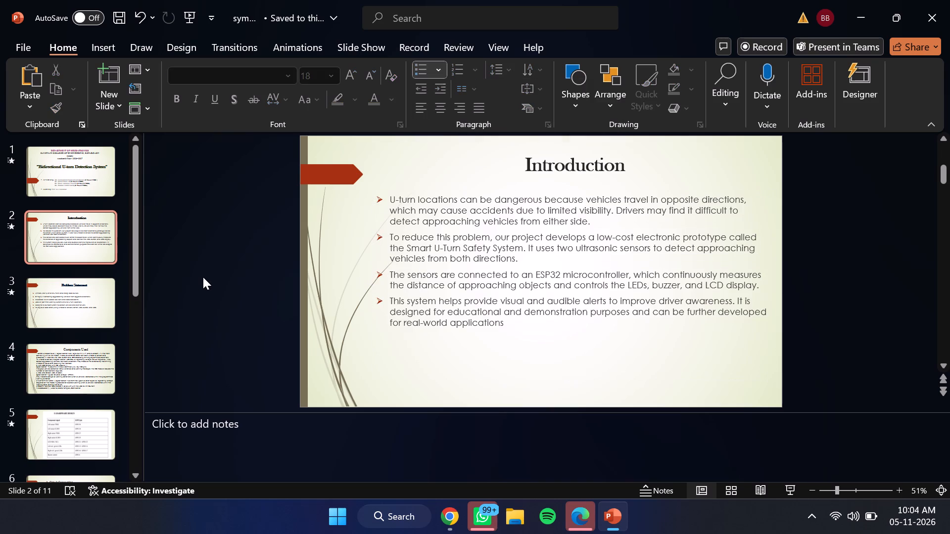
left_click(55, 349)
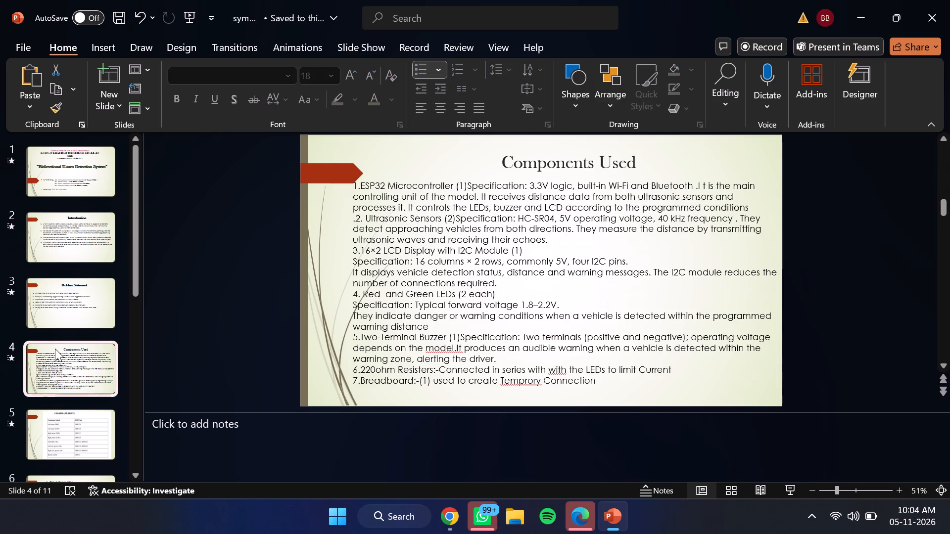
left_click(58, 313)
left_click(70, 372)
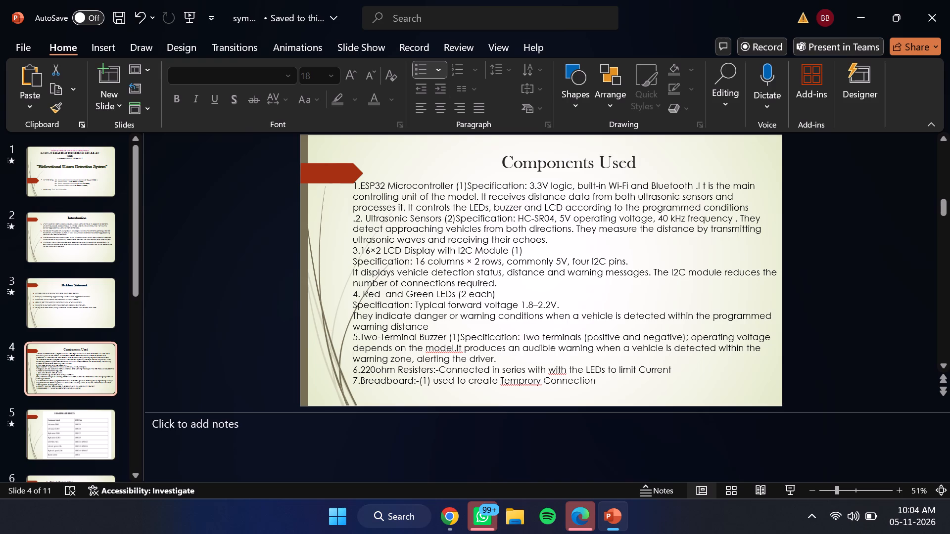
left_click_drag(361, 185, 686, 412)
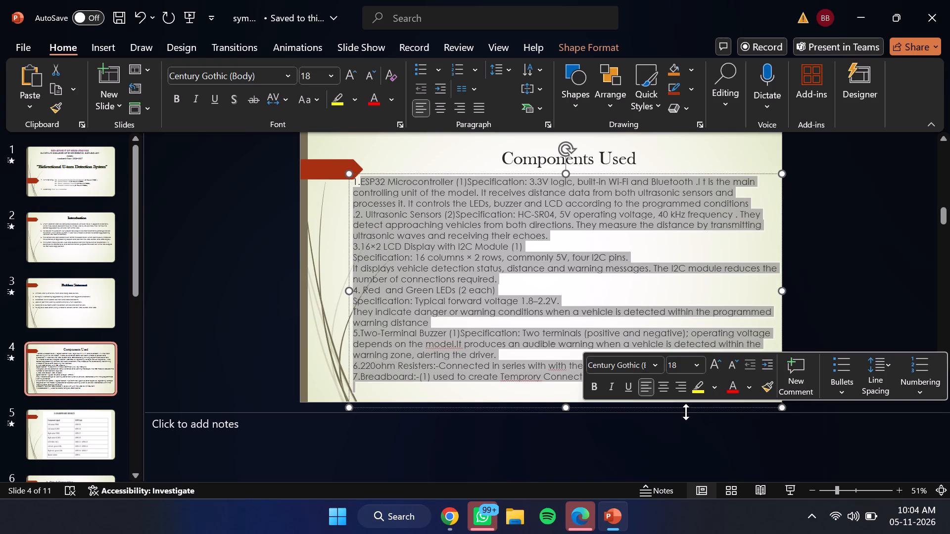
left_click(634, 288)
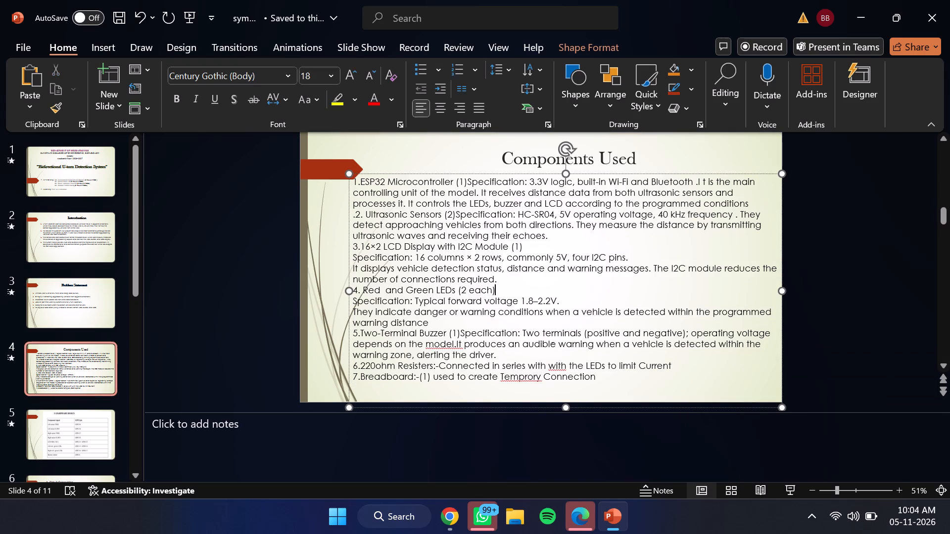
left_click_drag(354, 183, 574, 311)
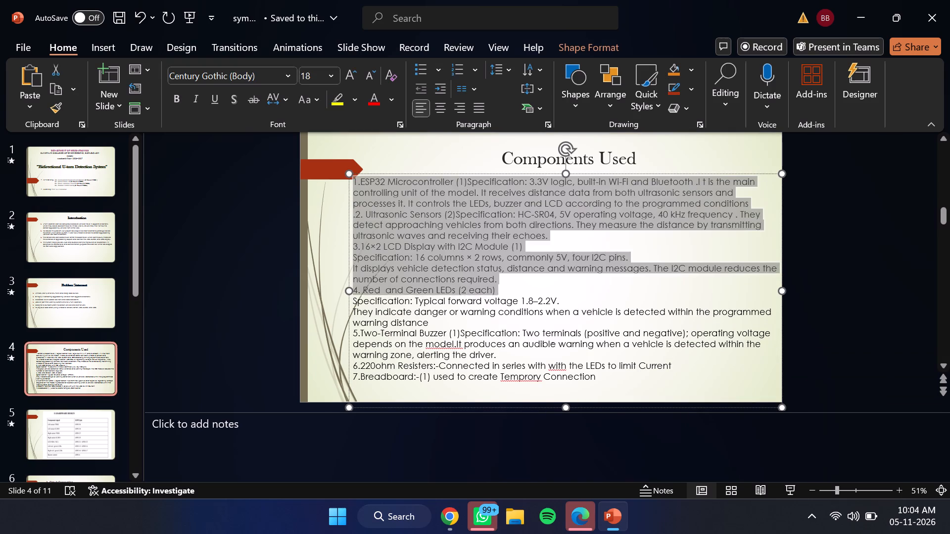
left_click_drag(574, 311, 708, 424)
key("ctrl+c")
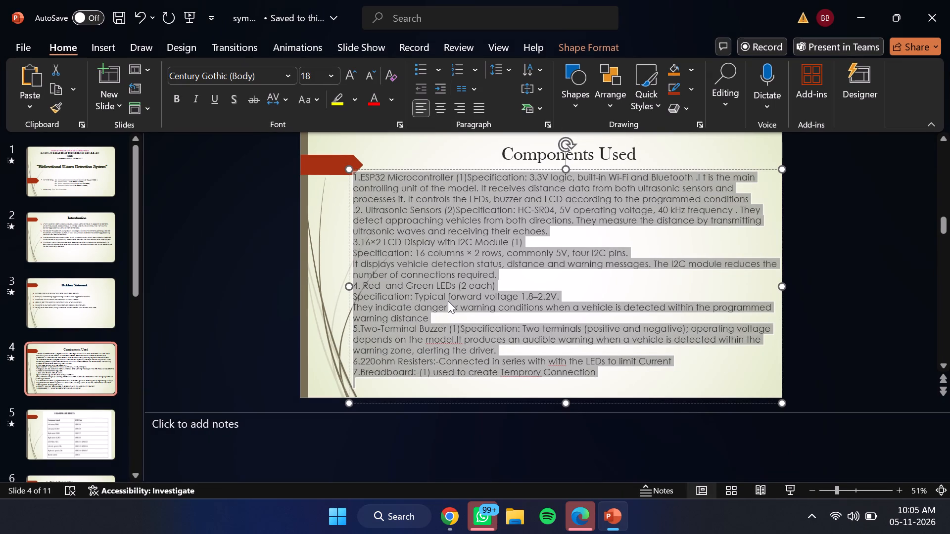
key("ctrl+v")
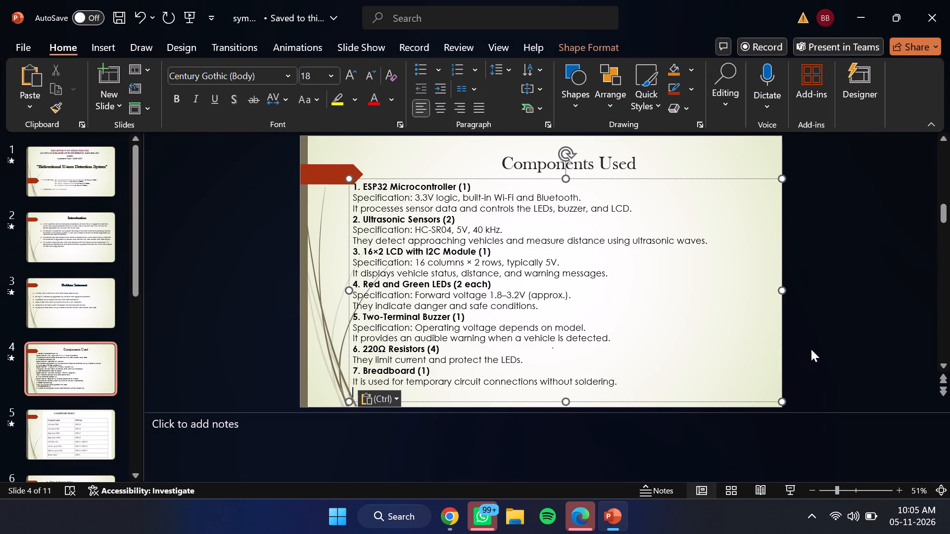
left_click(825, 346)
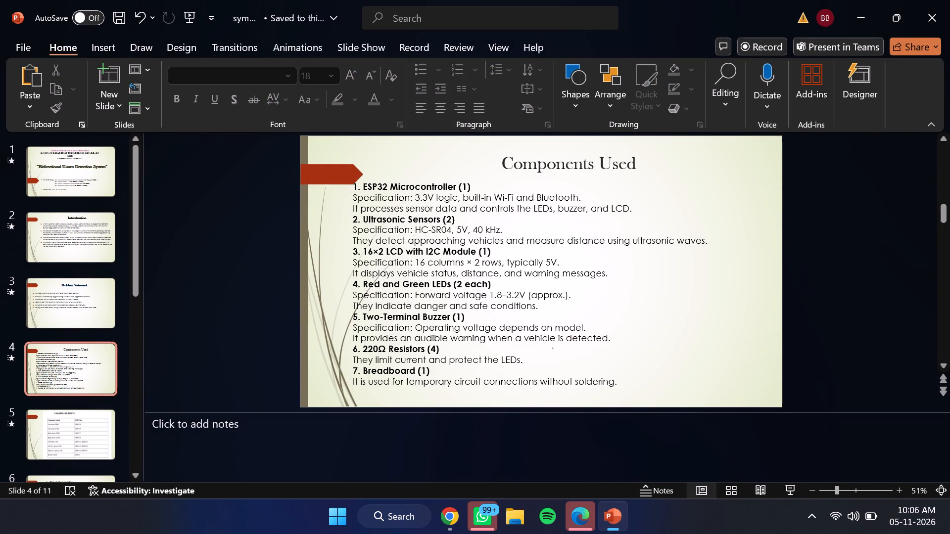
Nudge the body text box on the Components Used slide slightly to the right.
left_click(371, 285)
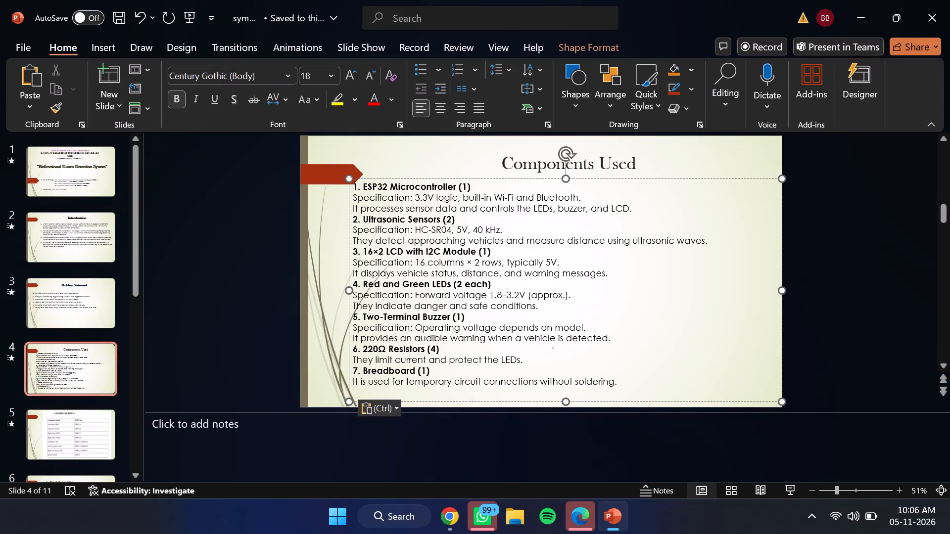
left_click_drag(503, 400, 509, 399)
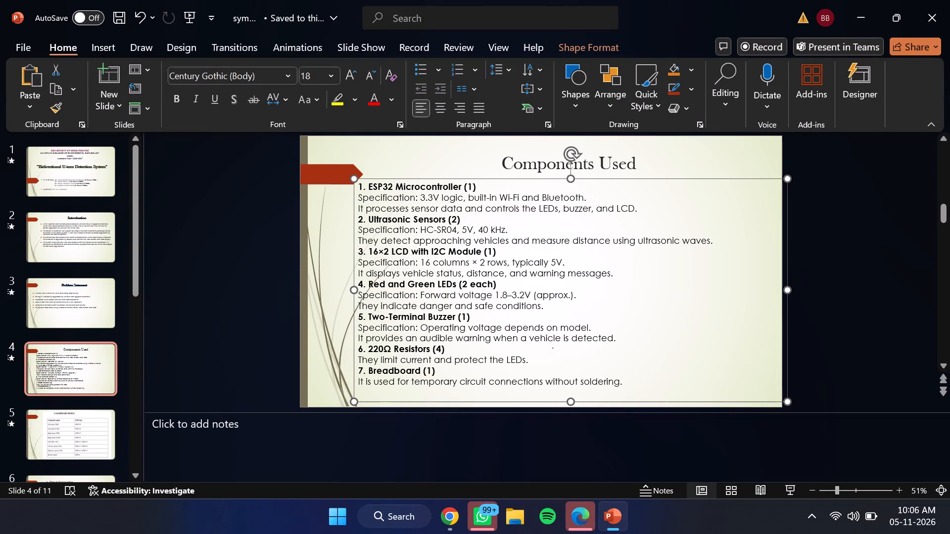
left_click(915, 330)
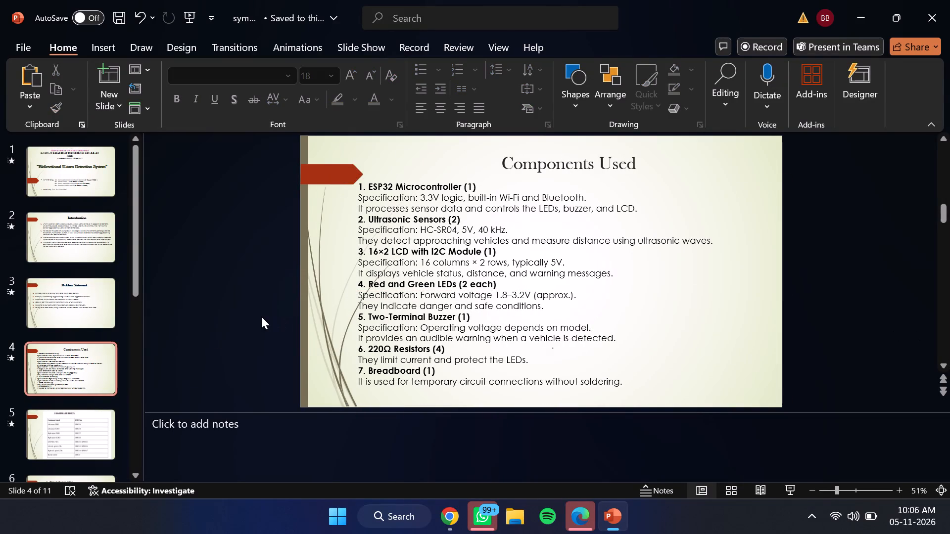
Shrink the hardware design table picture on slide 5 slightly from its upper-left and lower-right corners.
left_click(95, 411)
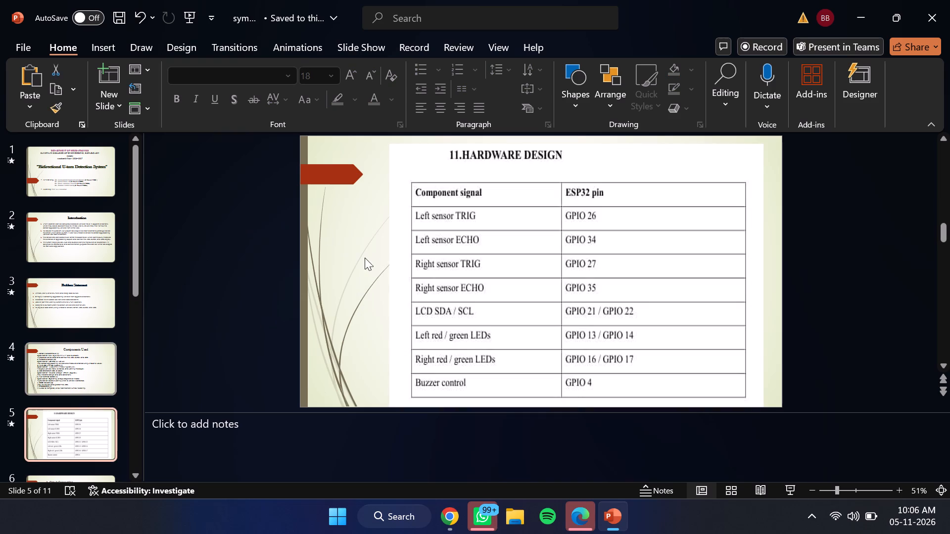
left_click(471, 245)
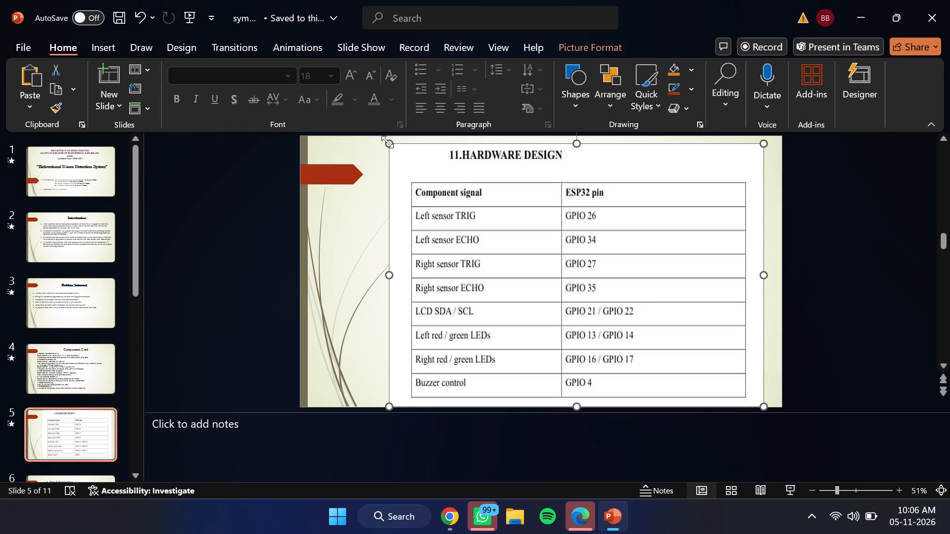
left_click_drag(387, 142, 405, 158)
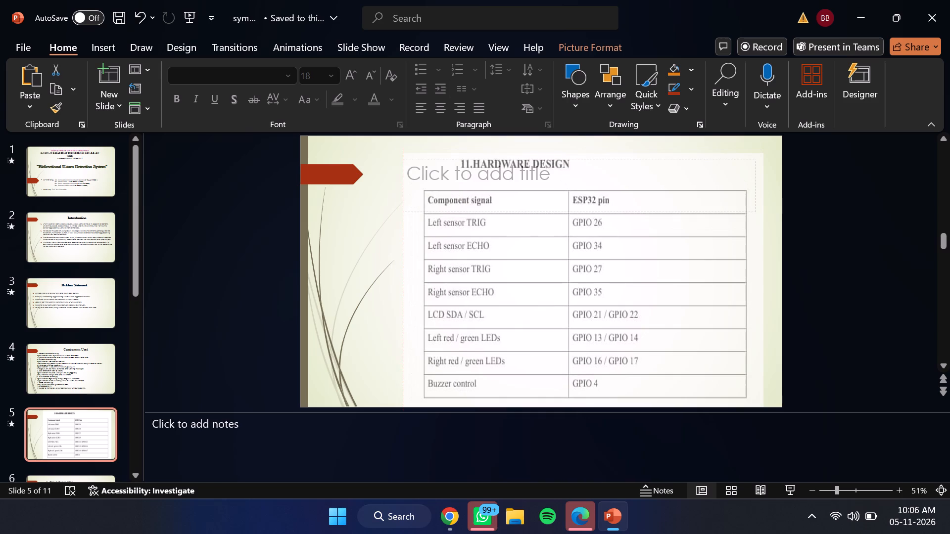
left_click_drag(405, 158, 406, 158)
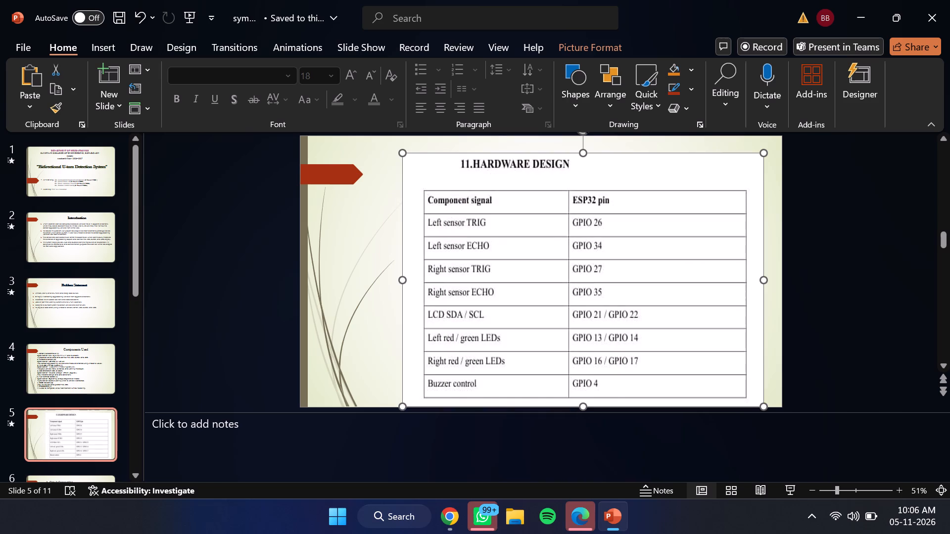
left_click_drag(761, 405, 749, 396)
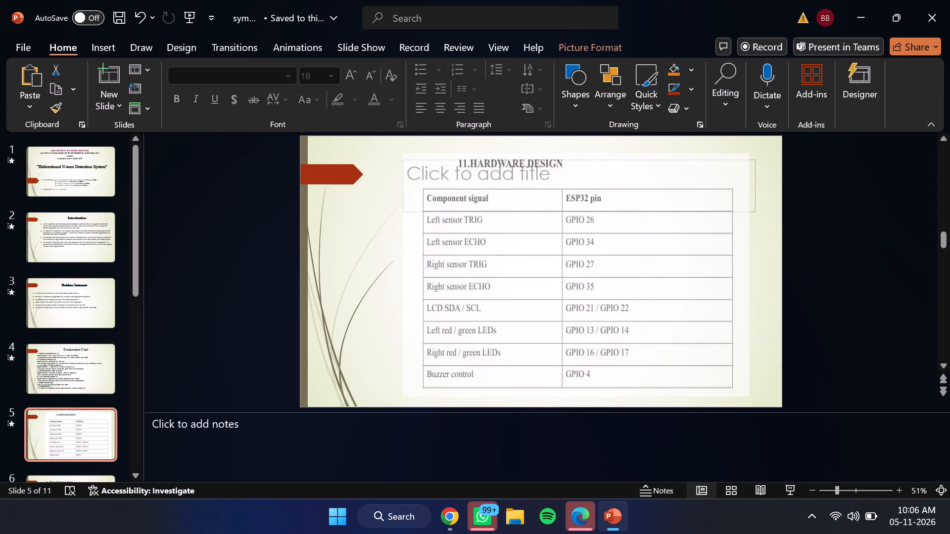
left_click_drag(749, 396, 745, 391)
Crop the "11.HARDWARE DESIGN" heading off the top of the table picture on slide 5.
left_click(565, 165)
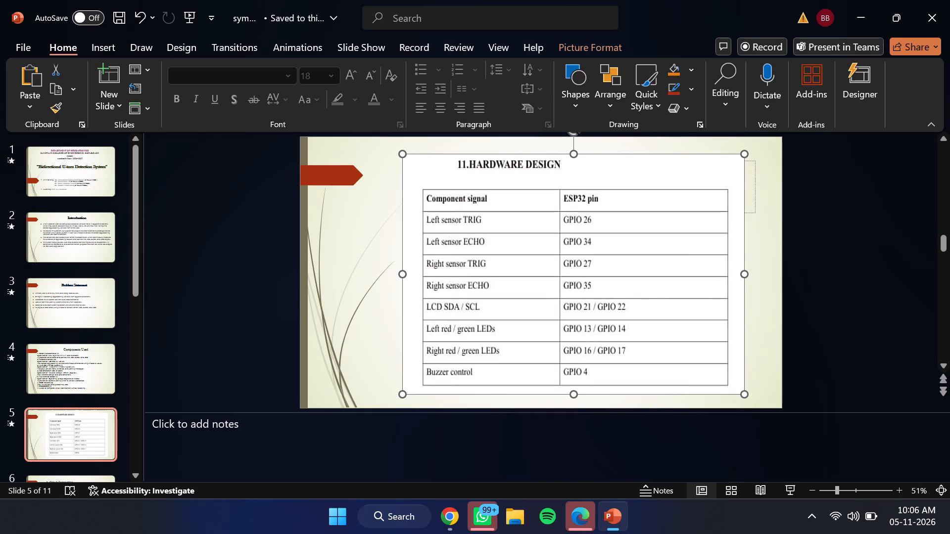
left_click(66, 300)
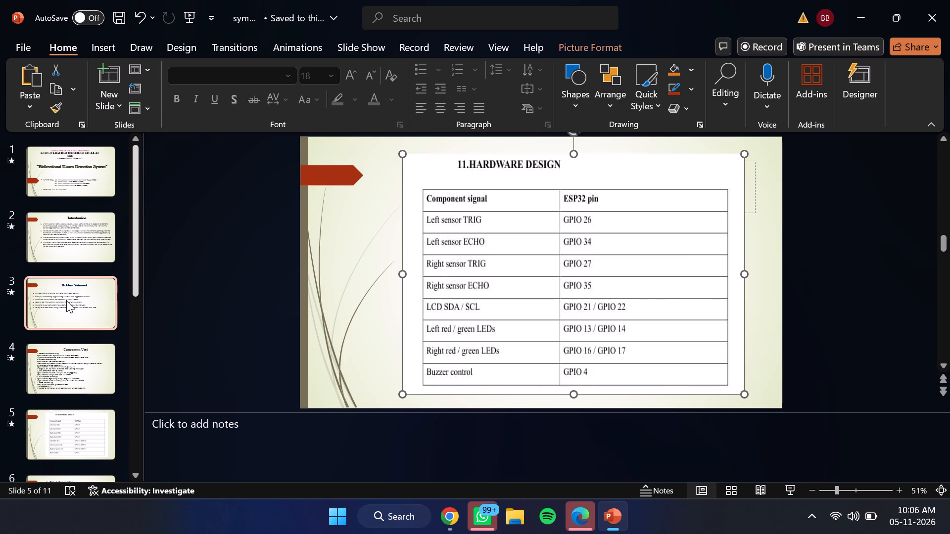
left_click(90, 361)
left_click(88, 401)
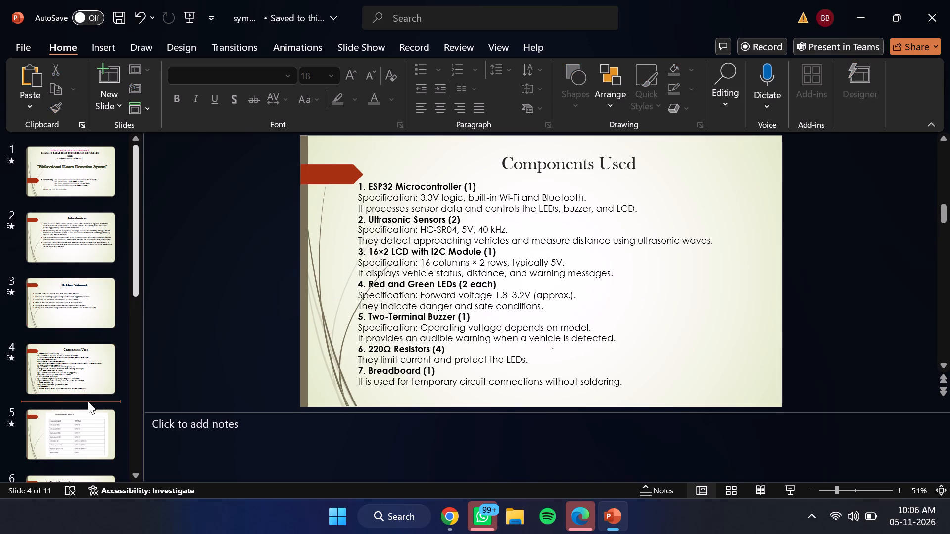
left_click(90, 415)
right_click(463, 229)
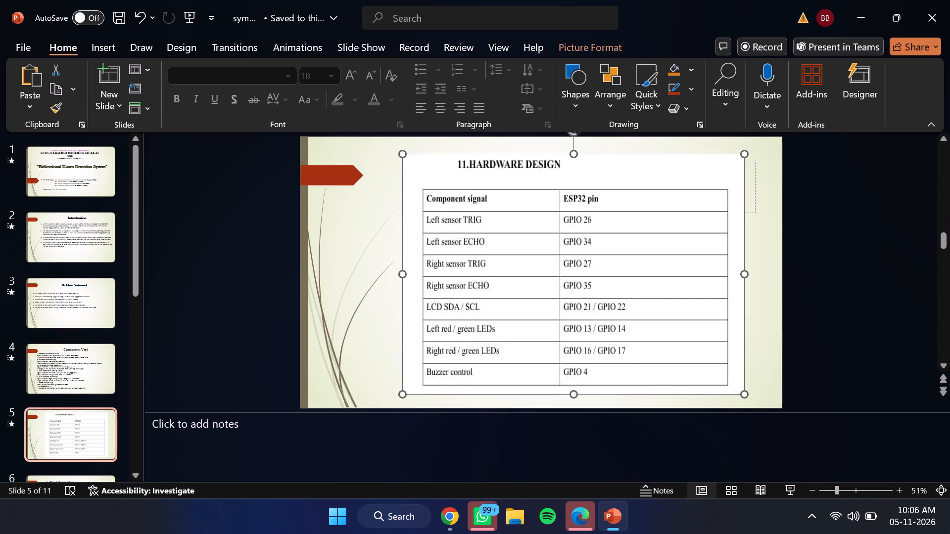
left_click(515, 97)
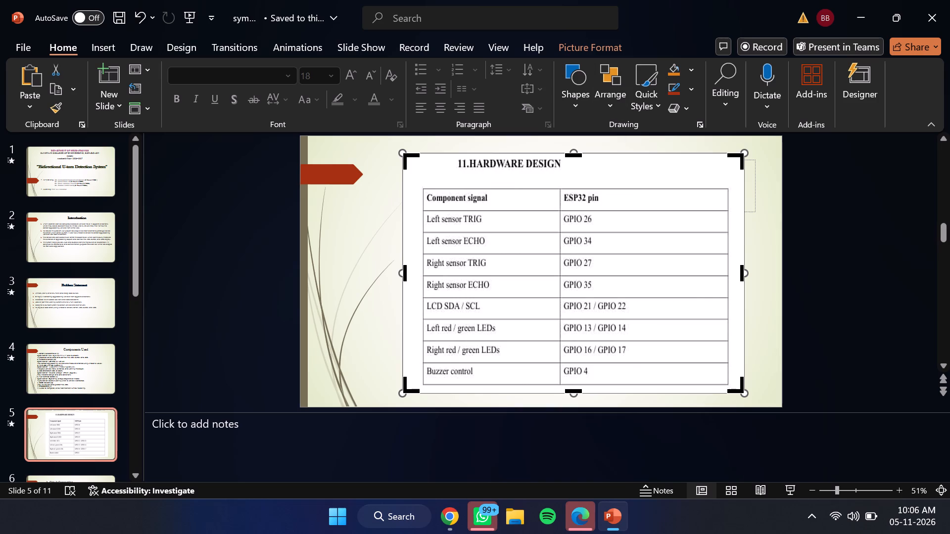
left_click_drag(574, 154, 572, 175)
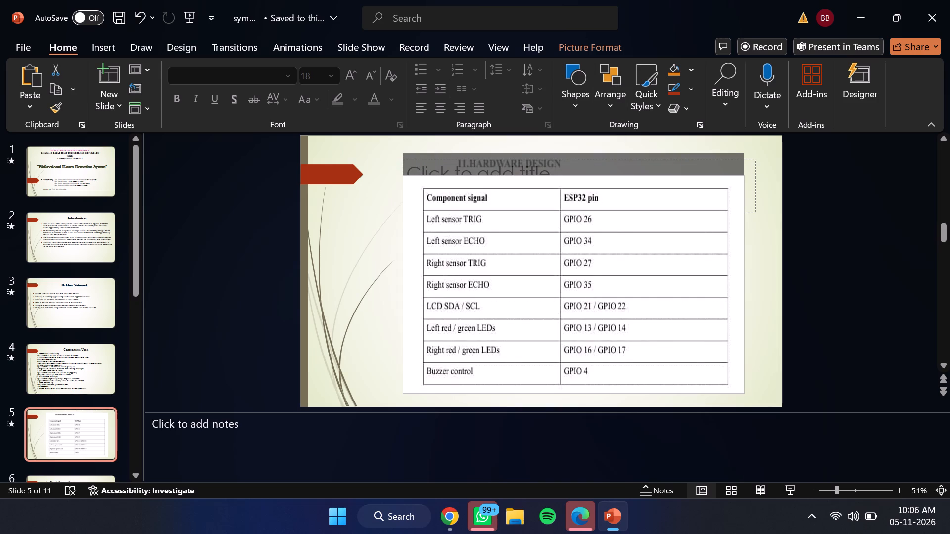
left_click_drag(572, 175, 572, 178)
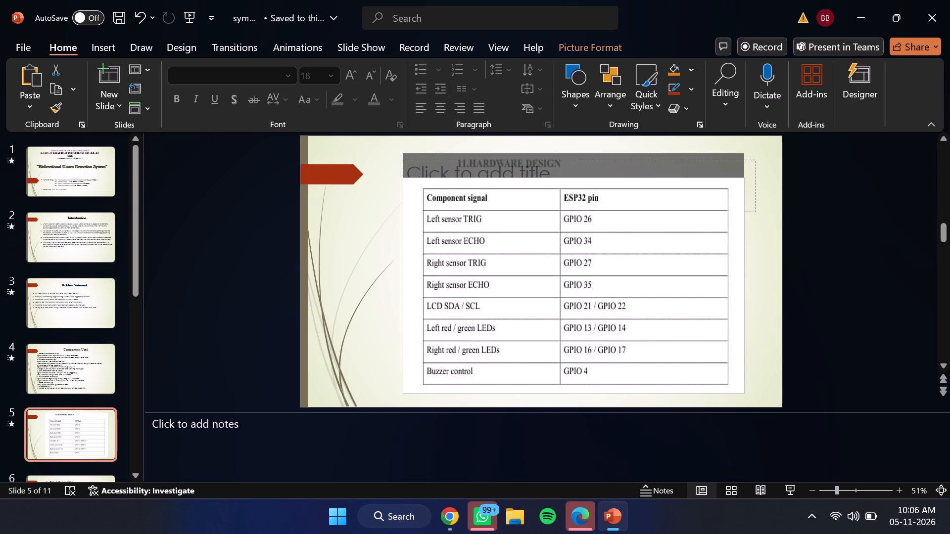
left_click_drag(572, 178, 572, 180)
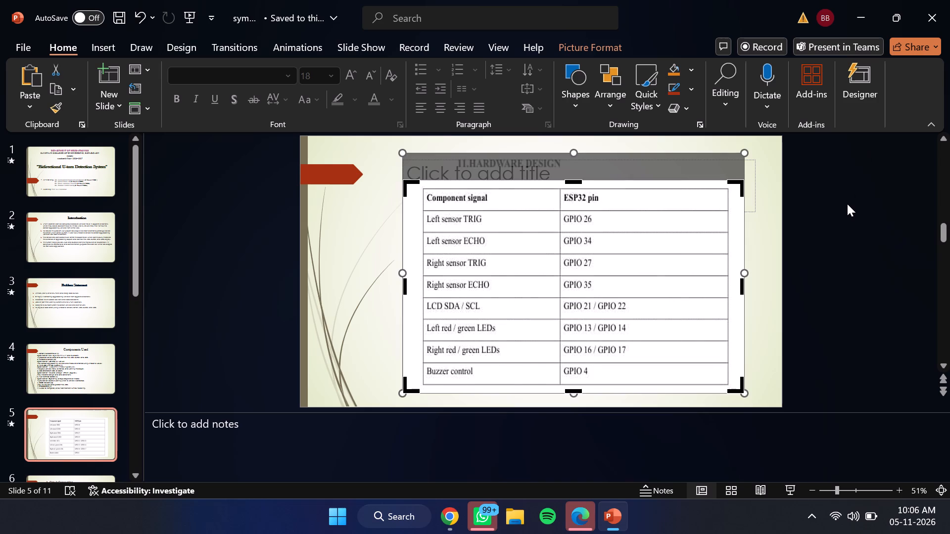
left_click(847, 204)
Move the cropped pin table picture slightly down, making more room for the slide 5 title.
left_click(570, 172)
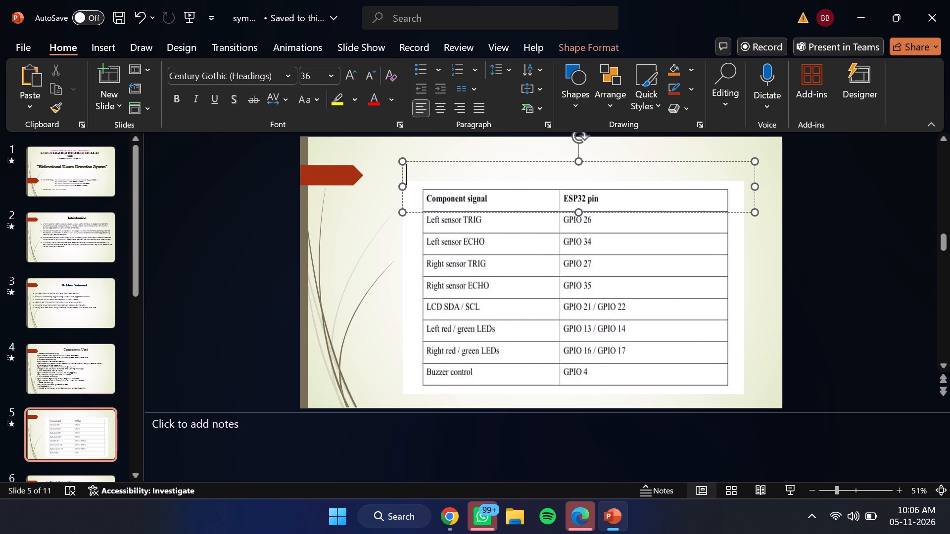
left_click(552, 297)
left_click_drag(552, 297, 551, 304)
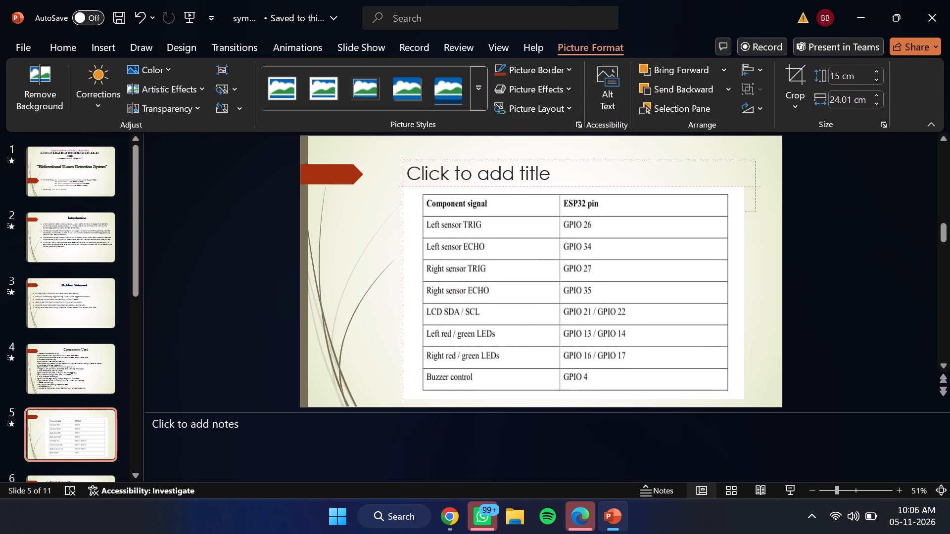
left_click_drag(551, 304, 551, 305)
Enter "Connections" as the title of slide 5 above the pin table picture.
left_click(503, 171)
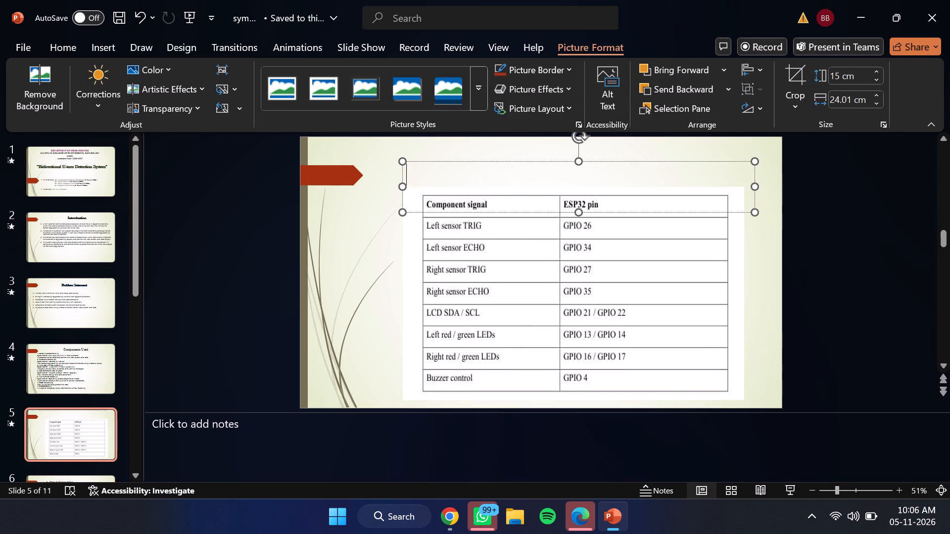
key("ctrl+c")
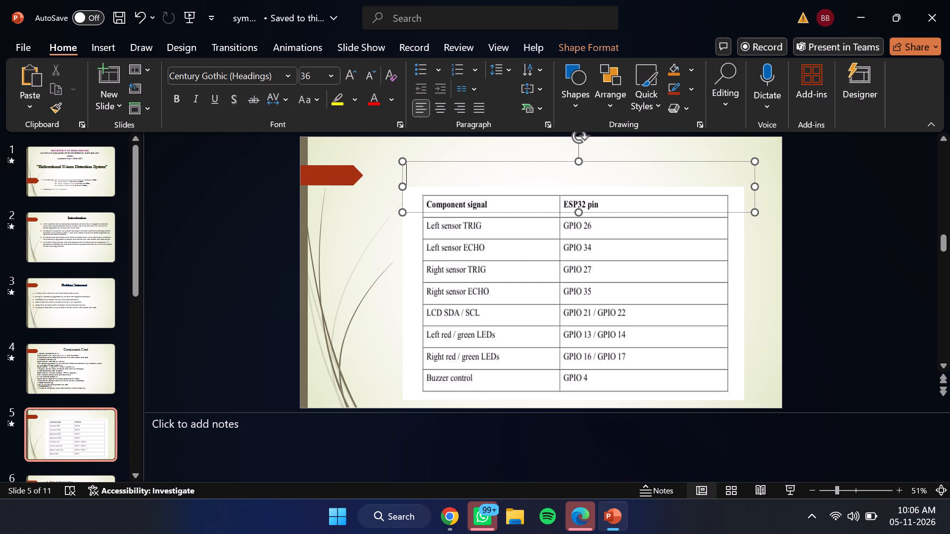
key("shift+c")
type("onnw")
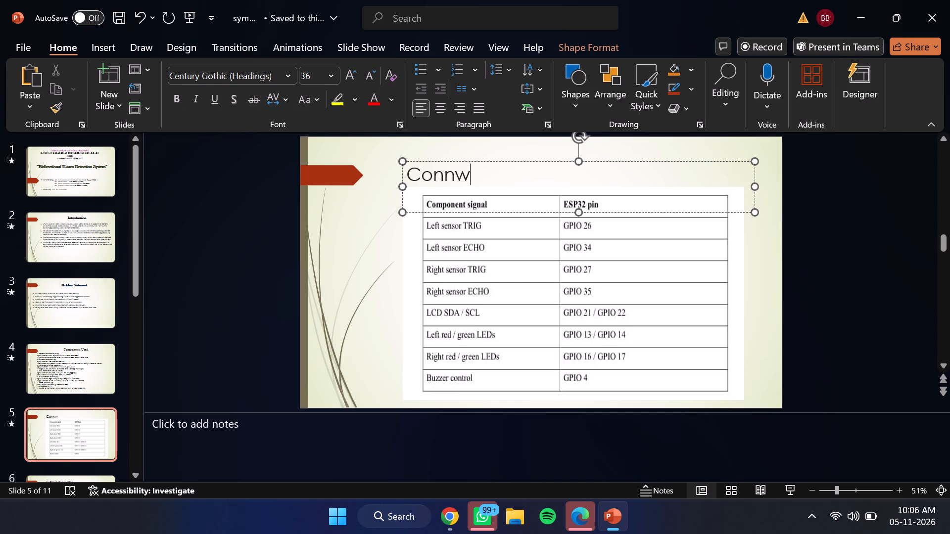
key("BackSpace")
type("ecto")
key("BackSpace")
type("ions")
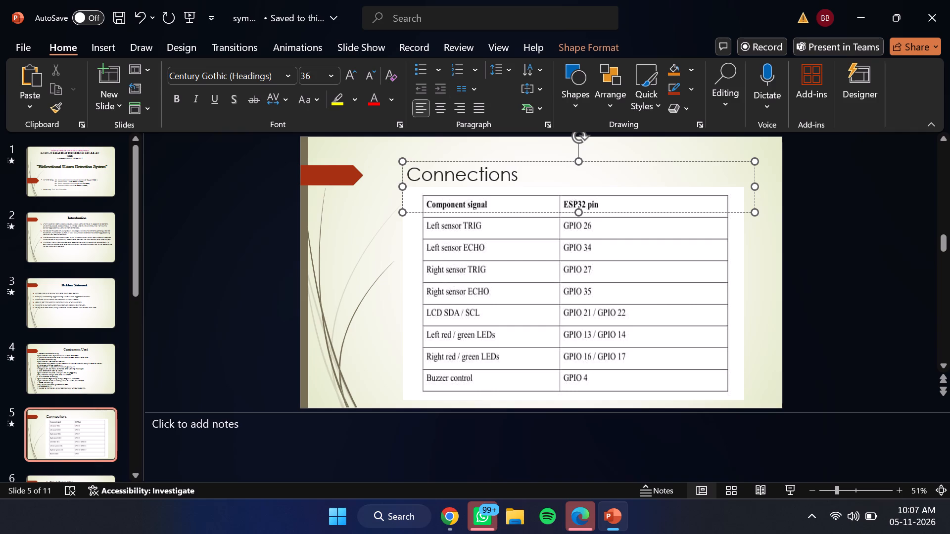
Centre the "Connections" title on slide 5 and set its font to Baskerville Old Face, matching the titles on the earlier slides.
left_click(70, 246)
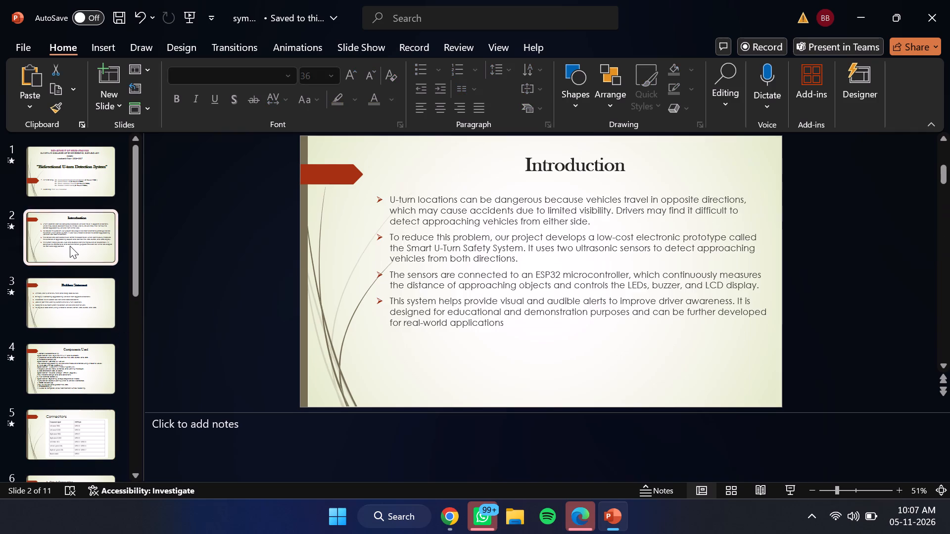
left_click(73, 280)
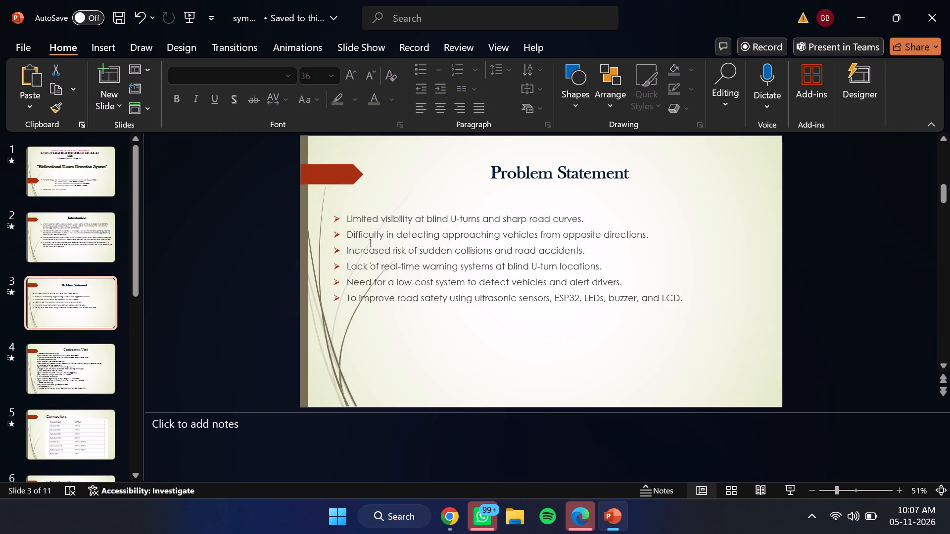
double_click(577, 166)
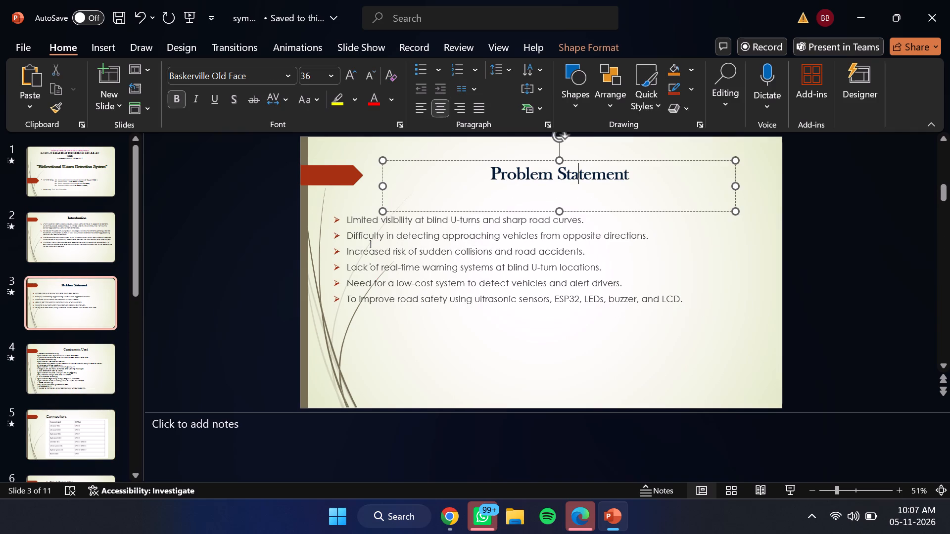
left_click(99, 231)
double_click(514, 242)
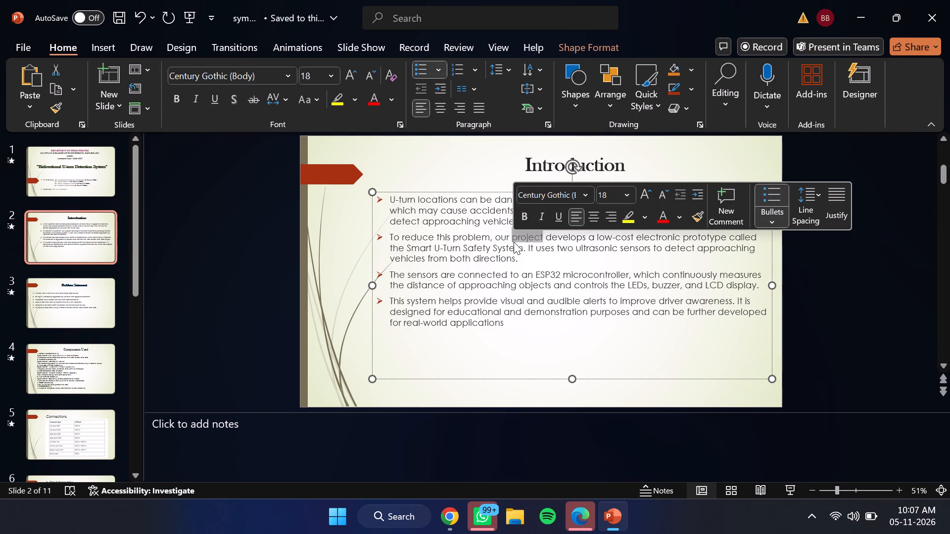
left_click(67, 392)
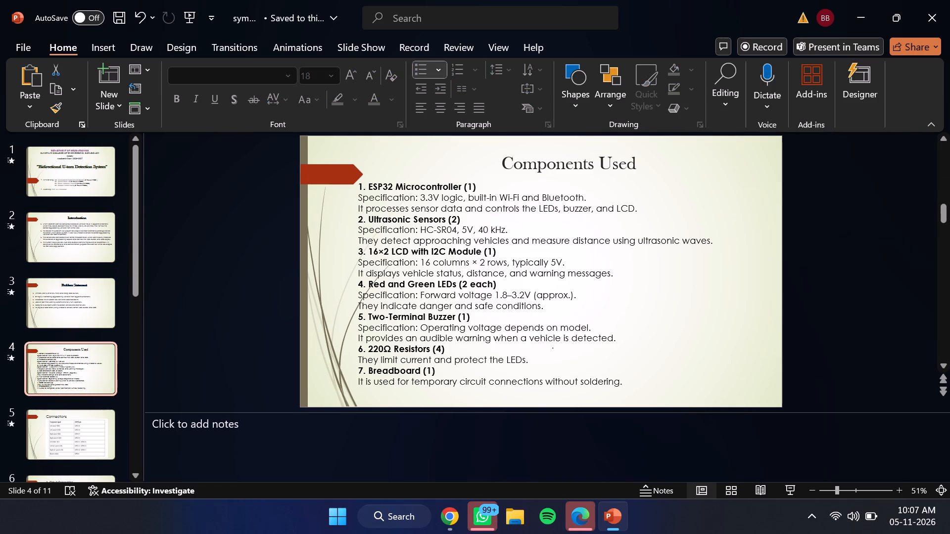
left_click(66, 439)
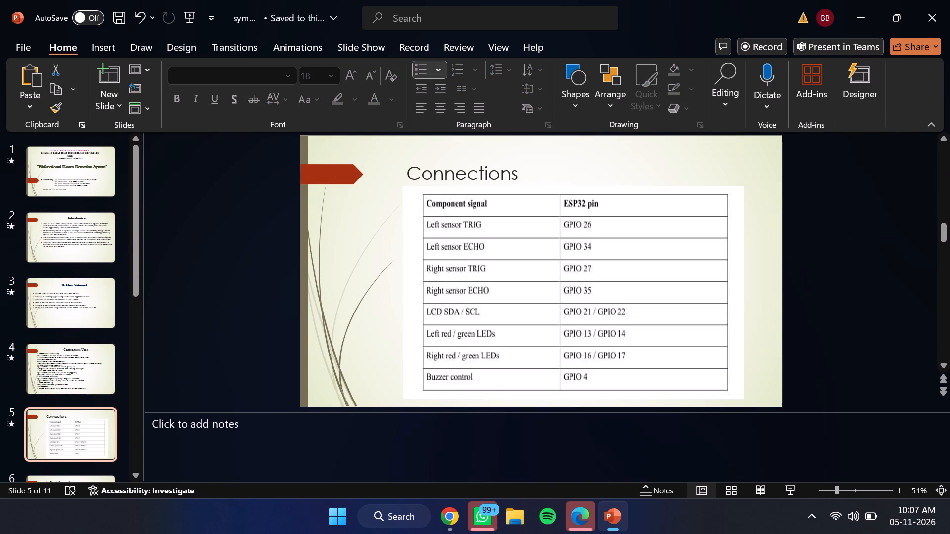
double_click(477, 168)
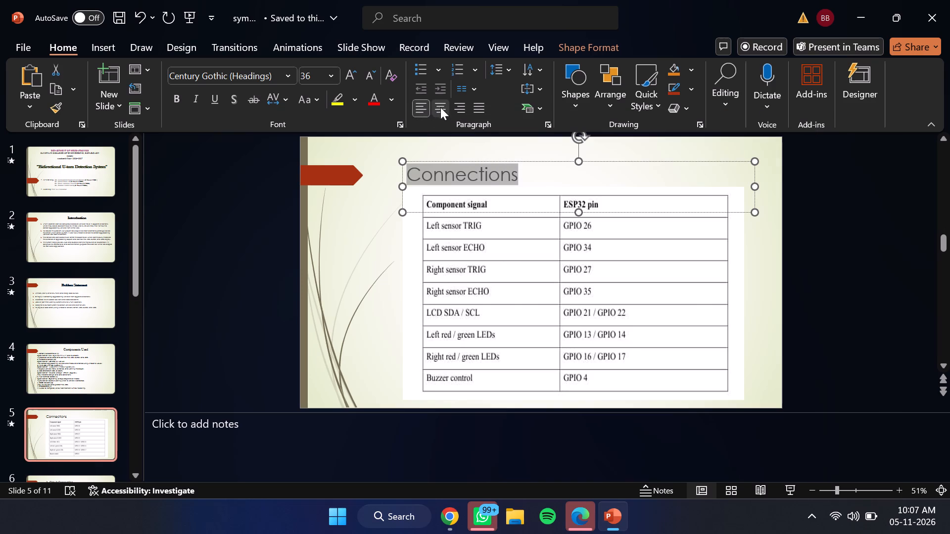
left_click(436, 105)
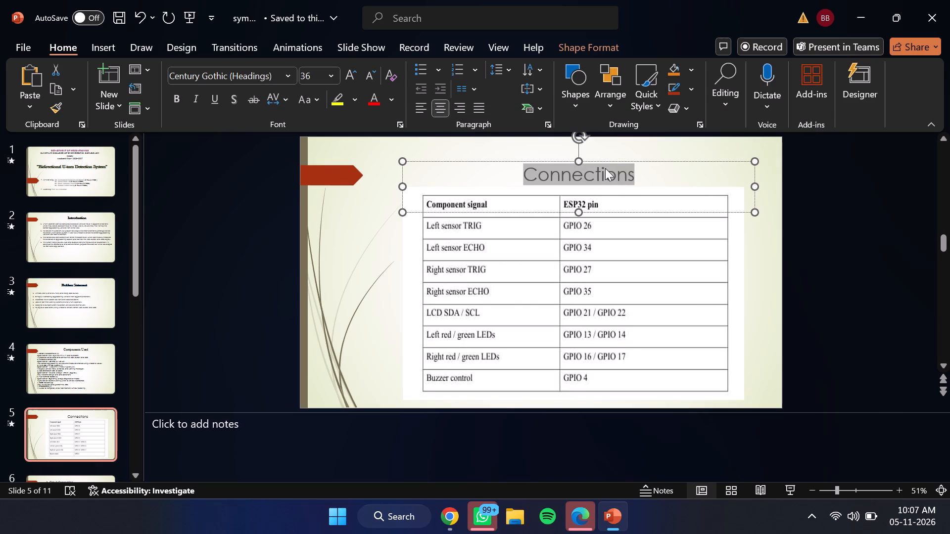
left_click(291, 77)
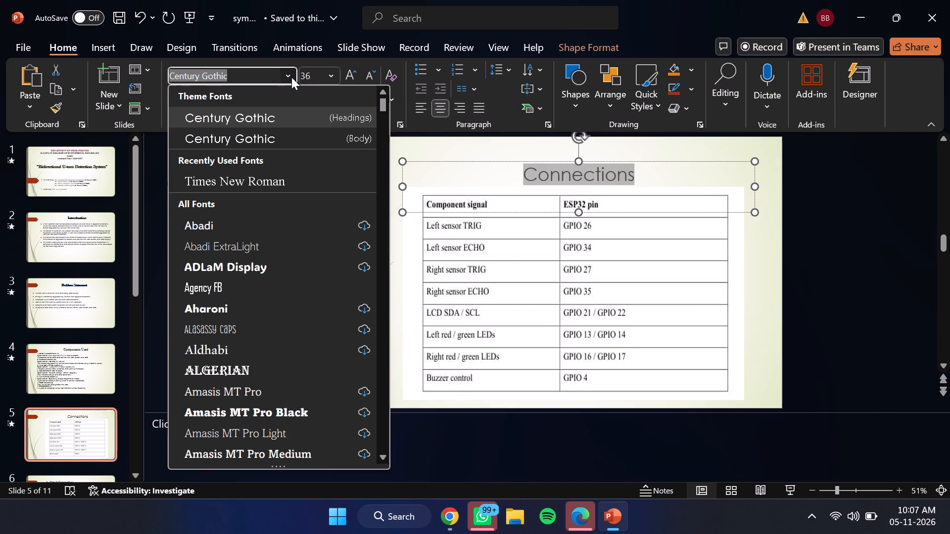
type("bas")
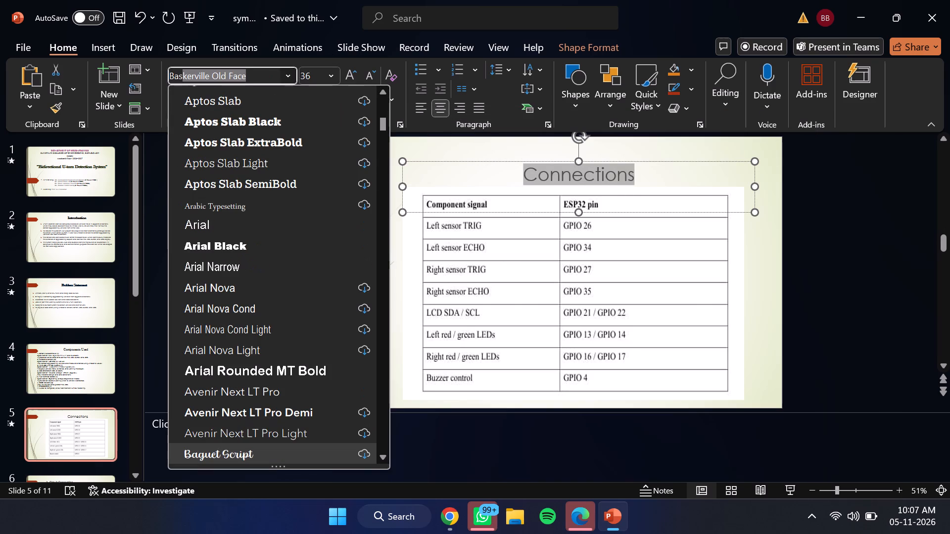
key("Return")
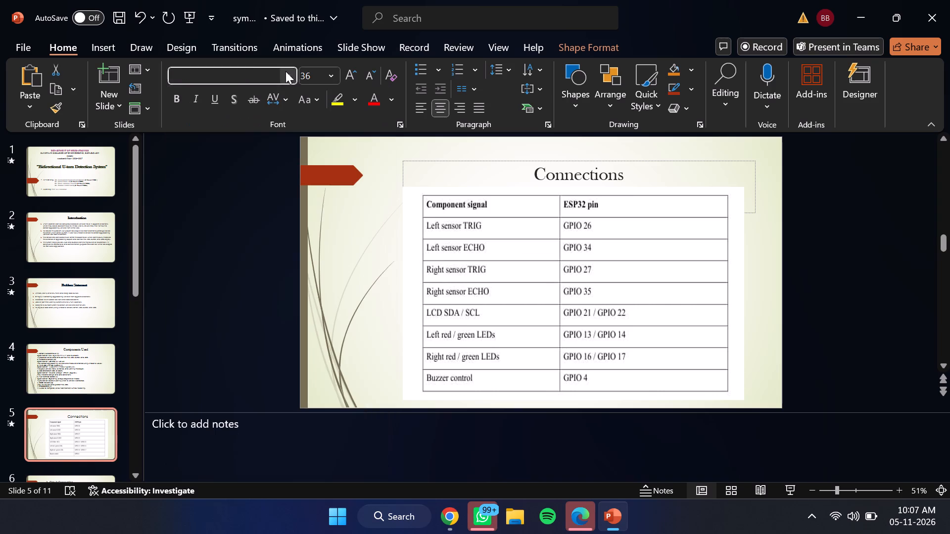
Make the "Components Used" title on slide 4 bold, like the Problem Statement title.
left_click(67, 301)
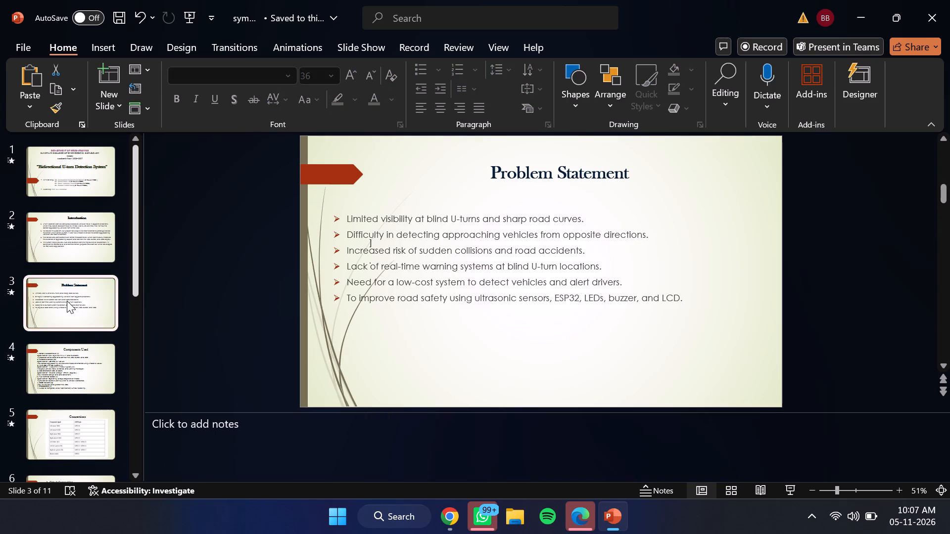
left_click(76, 375)
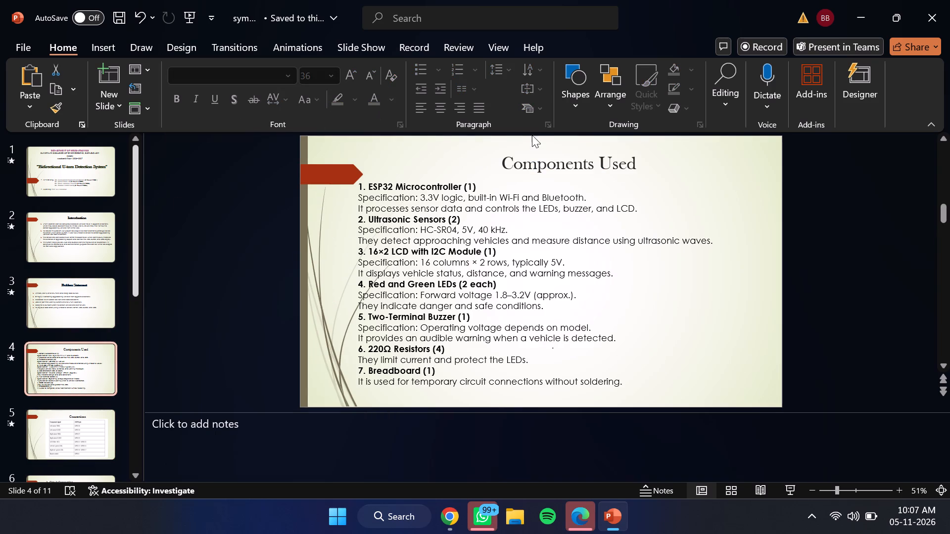
left_click(532, 158)
key("ctrl+a")
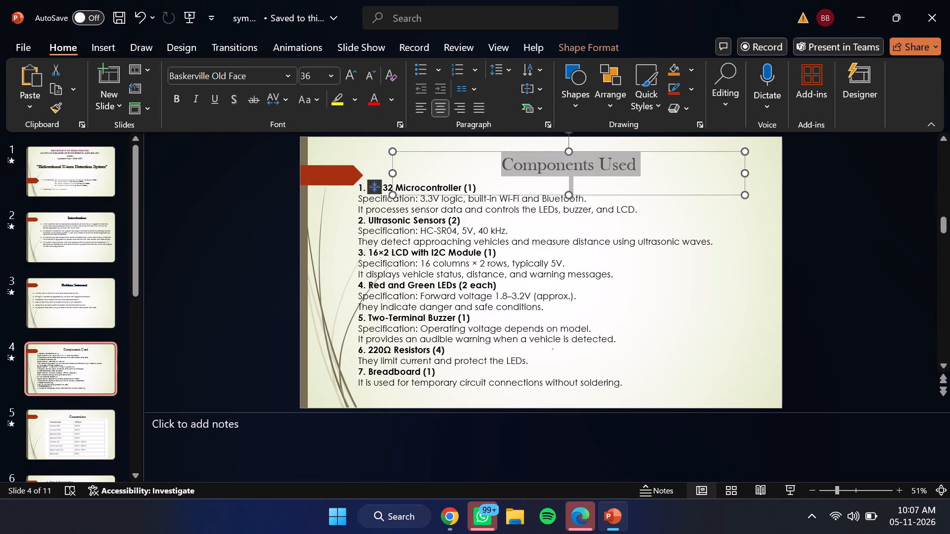
left_click(175, 102)
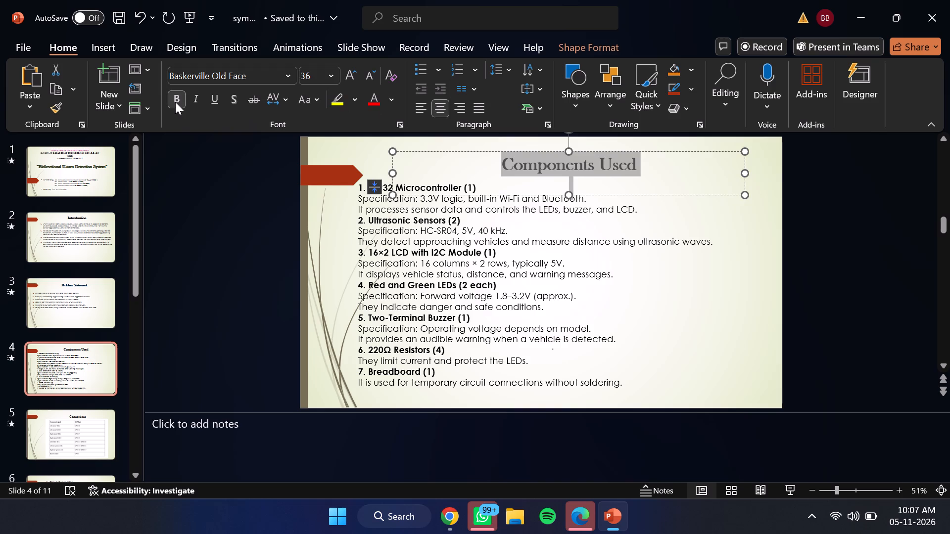
left_click(227, 260)
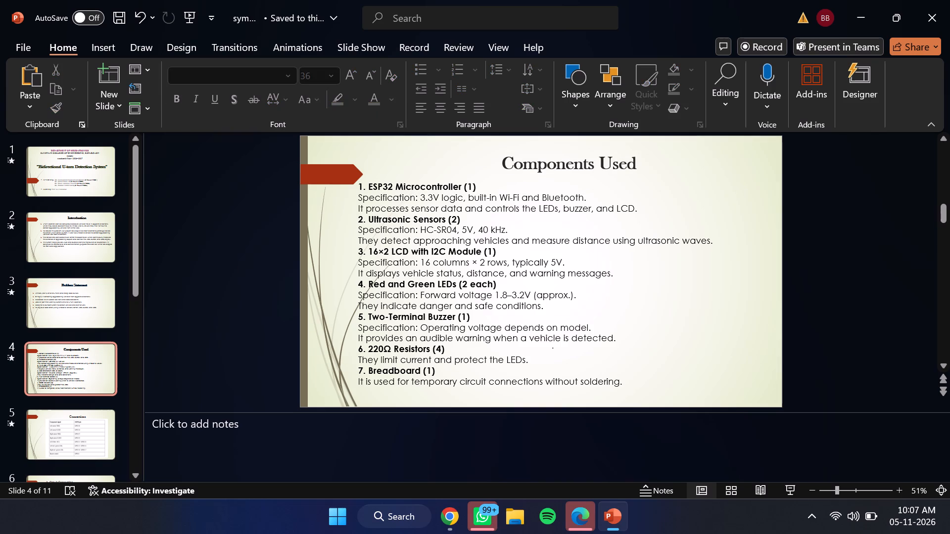
Shorten the slide 4 title to "Components" by removing the word "Used".
left_click(635, 161)
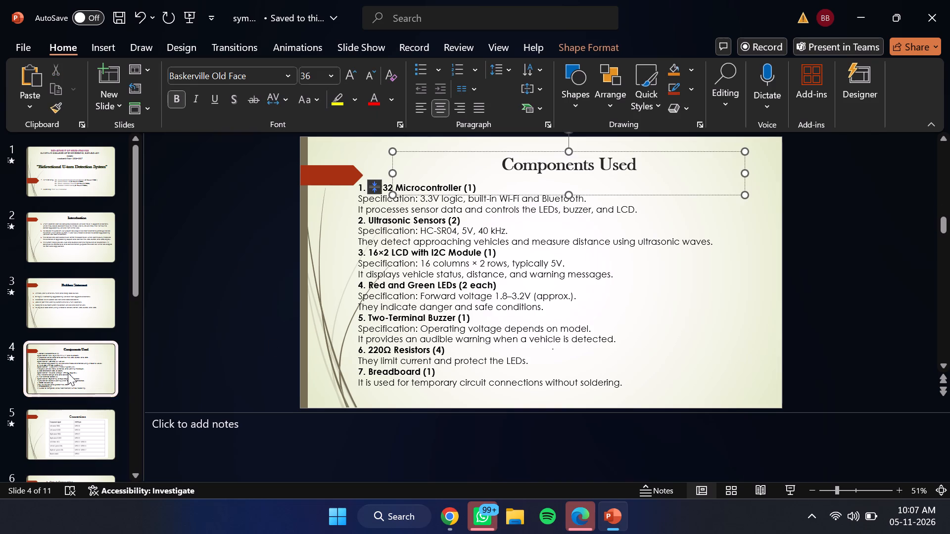
key("BackSpace")
key("BackSpace")
key("BackSpace")
key("BackSpace")
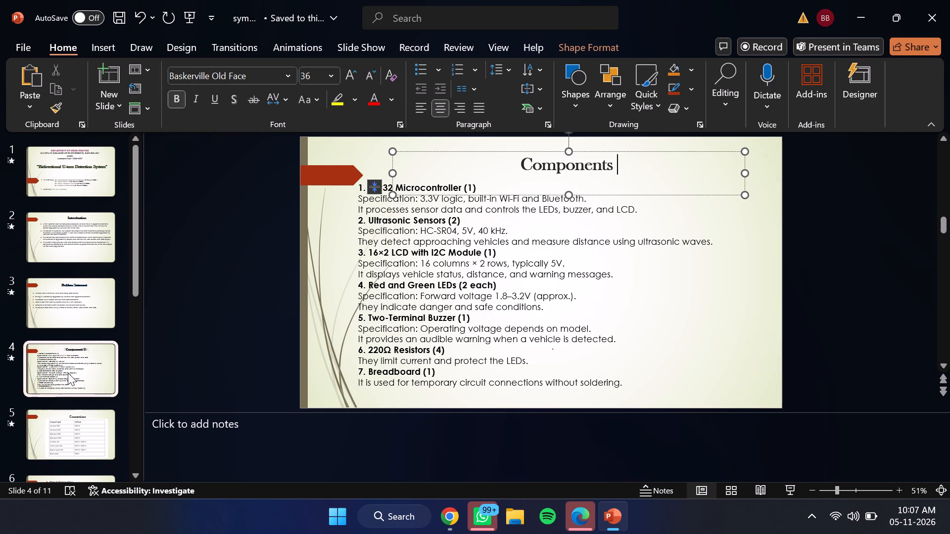
key("BackSpace")
Make the "Connections" title on slide 5 bold.
left_click(50, 450)
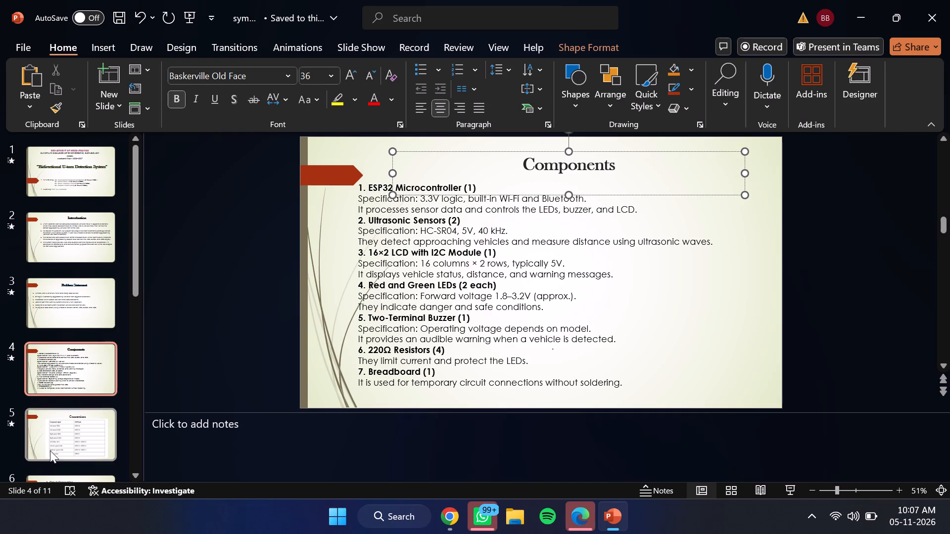
left_click(604, 169)
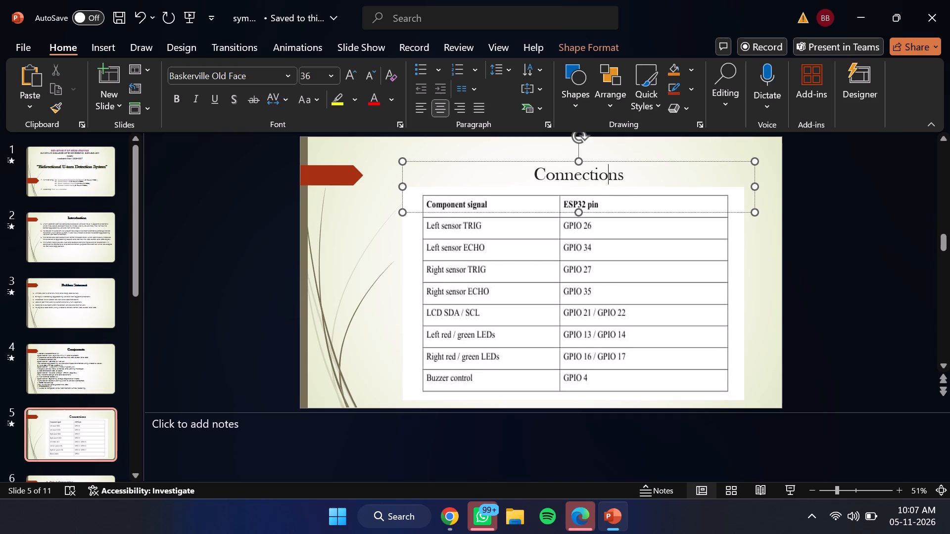
key("ctrl+a")
left_click(181, 96)
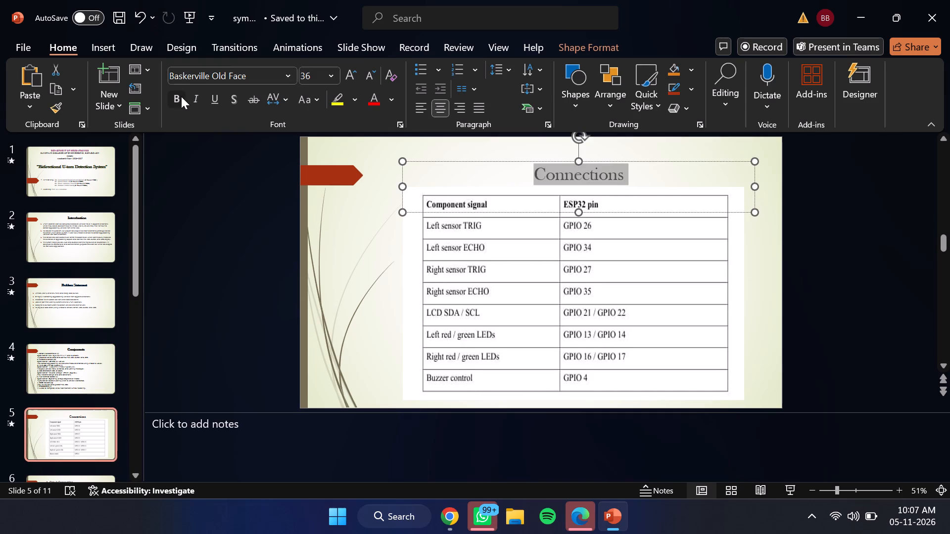
left_click(251, 264)
Compare the titles on slides 3 and 4, and move the "Connections" title on slide 5 slightly up and left, away from the pin table.
left_click(86, 288)
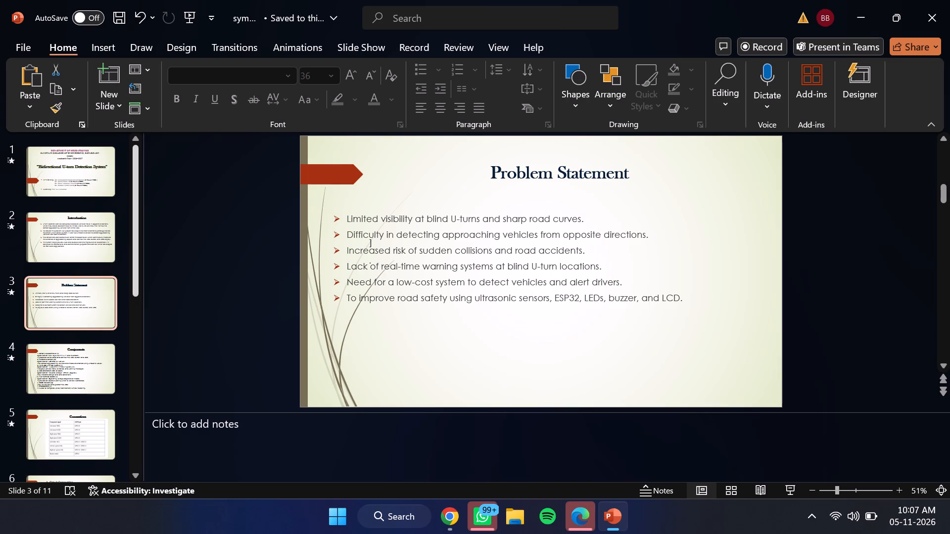
double_click(572, 182)
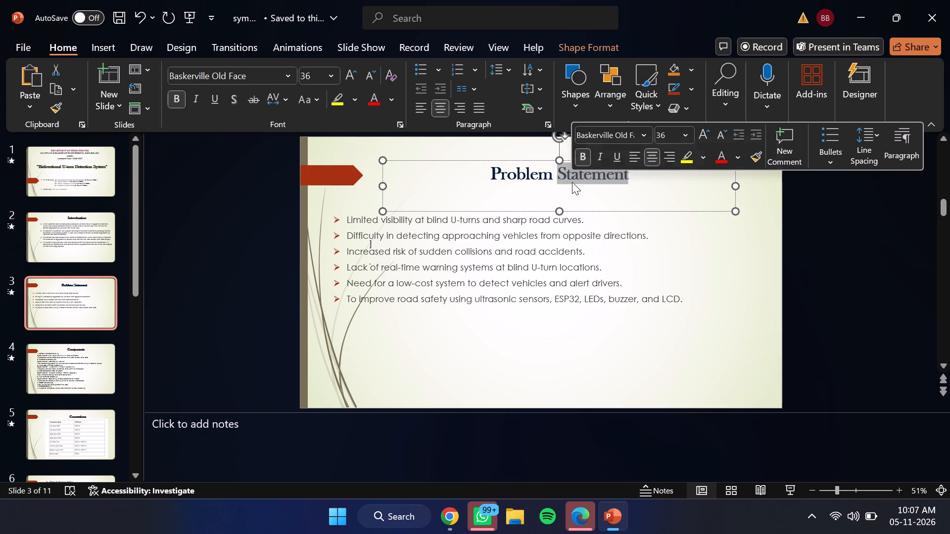
left_click(618, 197)
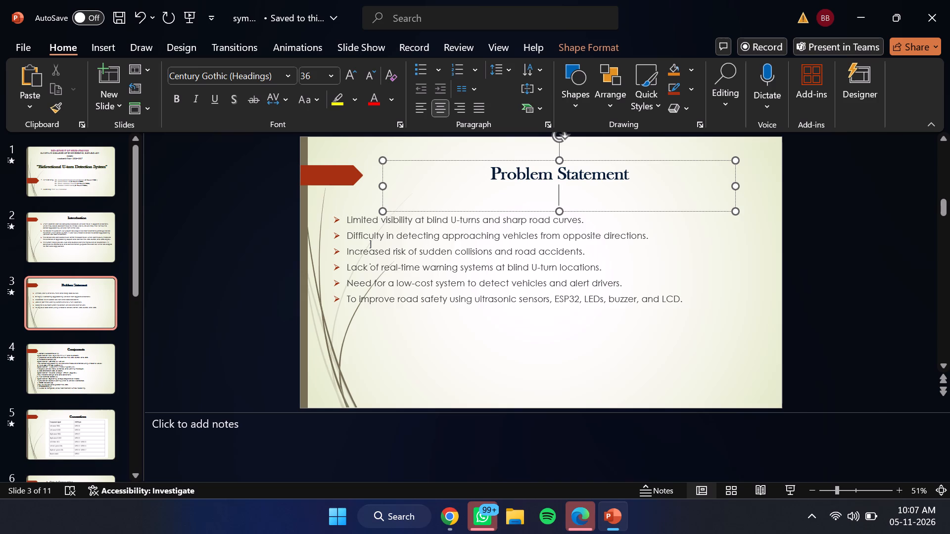
left_click(82, 387)
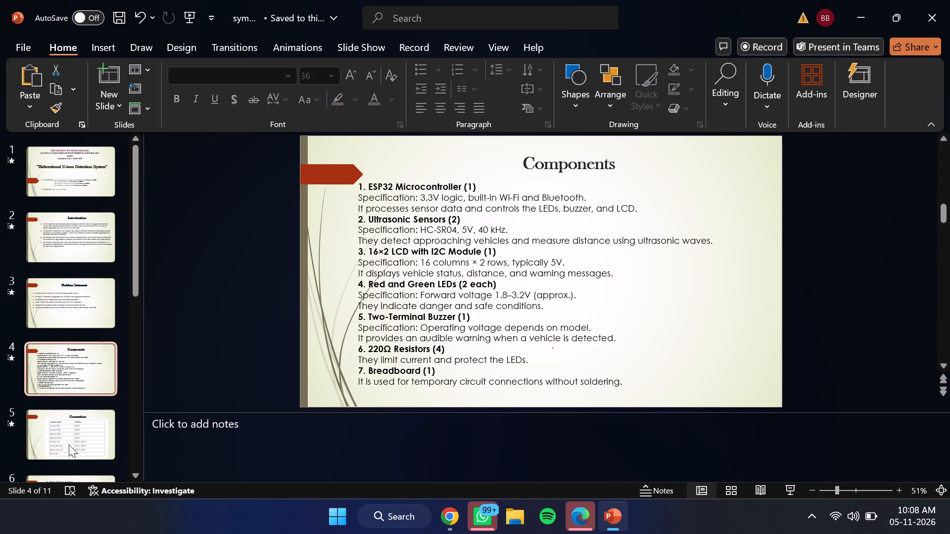
left_click(69, 445)
left_click(573, 175)
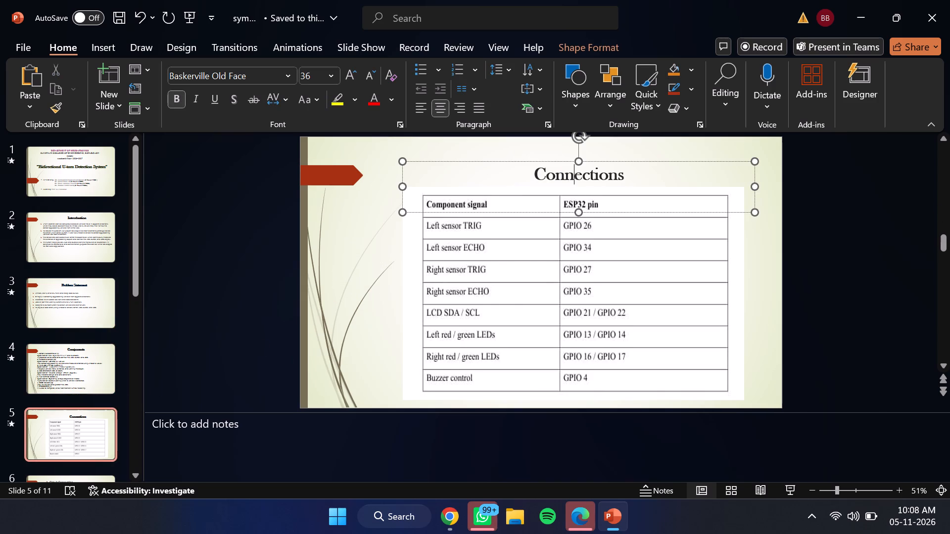
left_click_drag(546, 160, 543, 149)
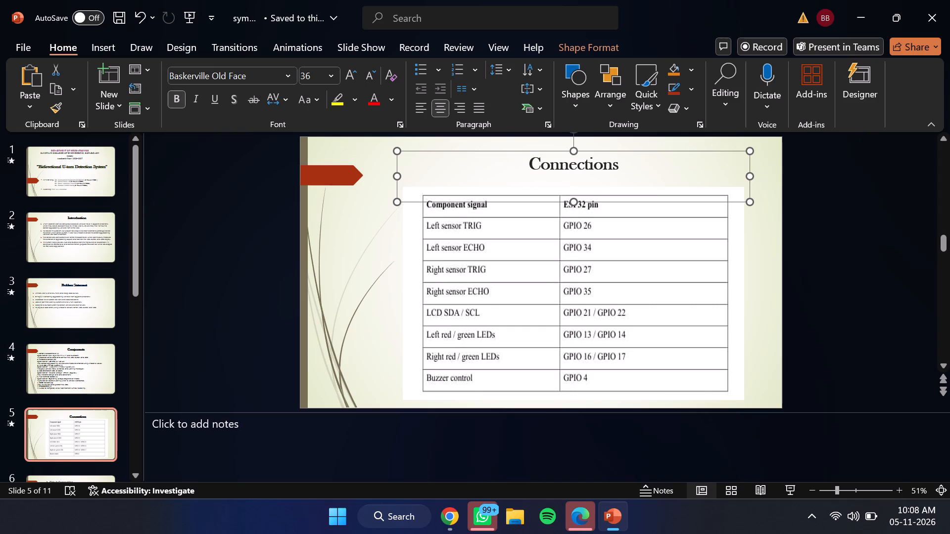
left_click(877, 183)
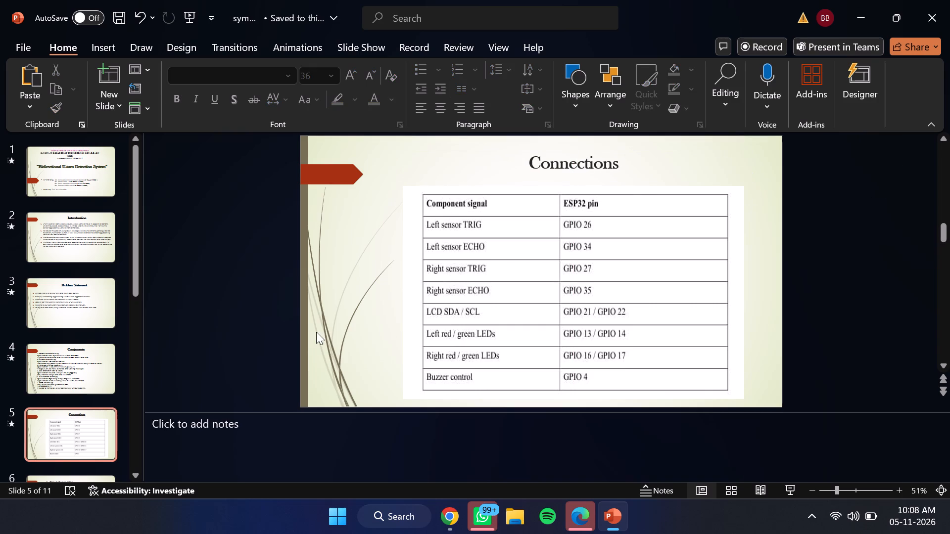
Remove the arrow bullet in front of the "Circuit Connection" title on slide 6.
left_click(71, 429)
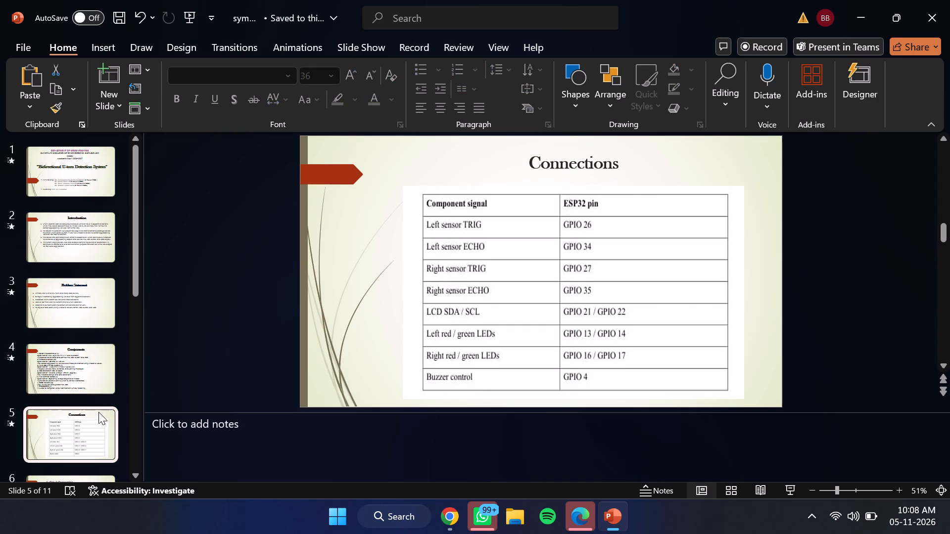
left_click(76, 441)
scroll(76, 441, "down", 1)
left_click(76, 441)
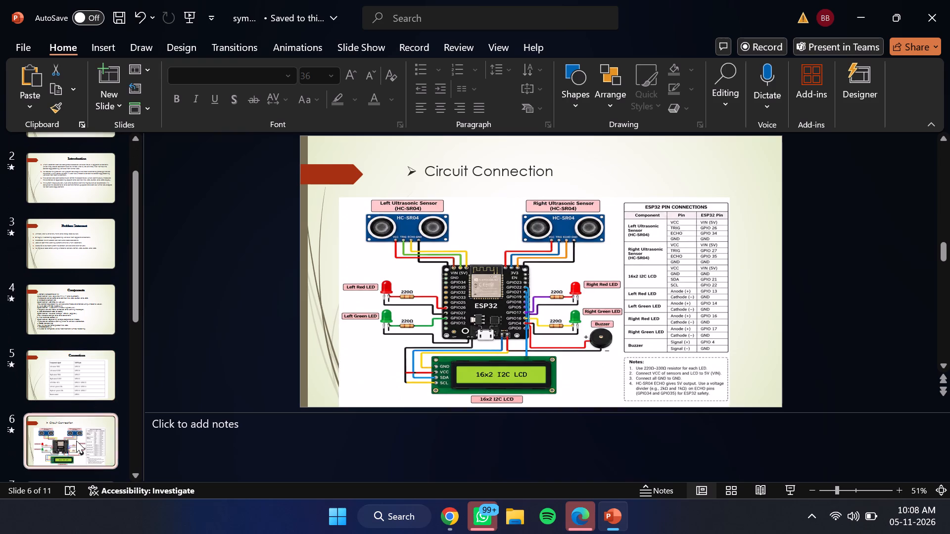
scroll(442, 265, "down", 1)
scroll(442, 265, "up", 1)
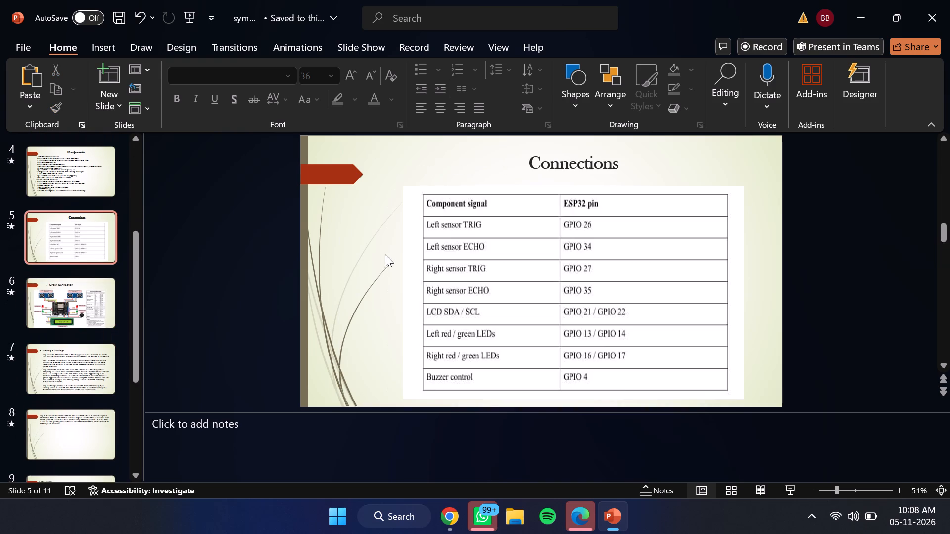
left_click(116, 370)
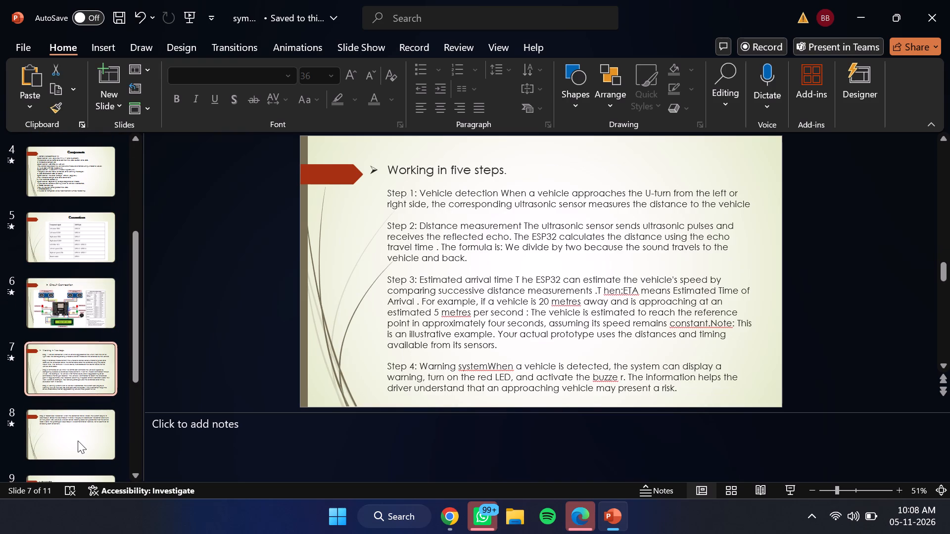
left_click(49, 313)
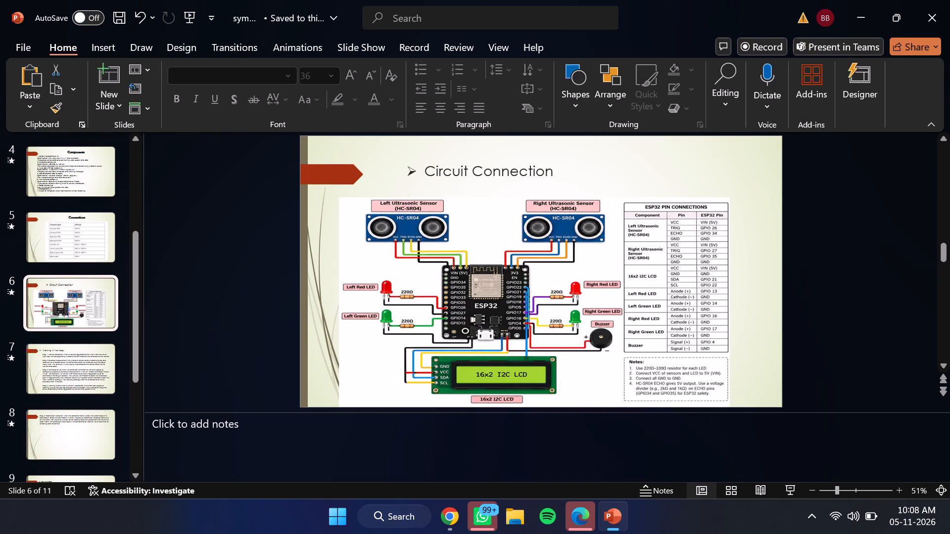
left_click(491, 170)
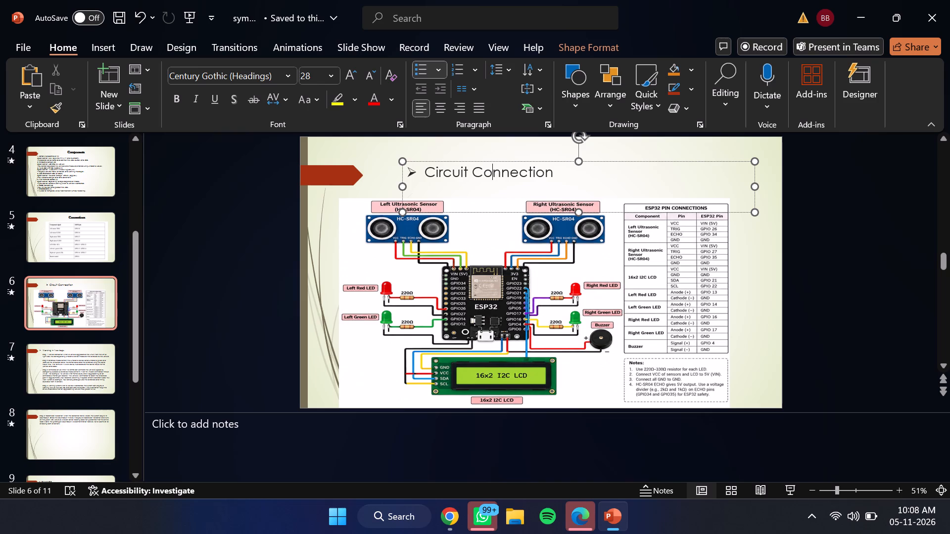
left_click(420, 175)
key("BackSpace")
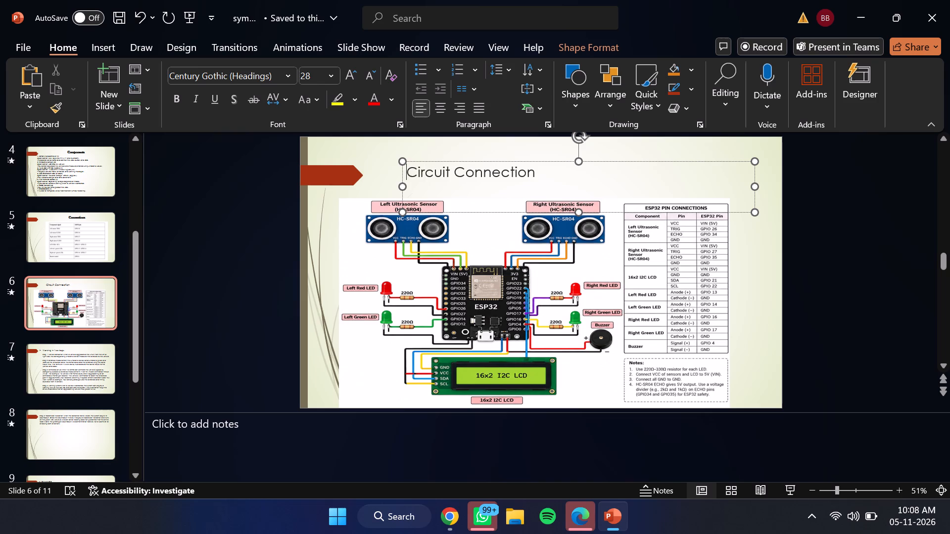
Centre the "Circuit Connection" title on slide 6 and make it bold in Baskerville Old Face.
left_click(285, 75)
type("bas")
key("Return")
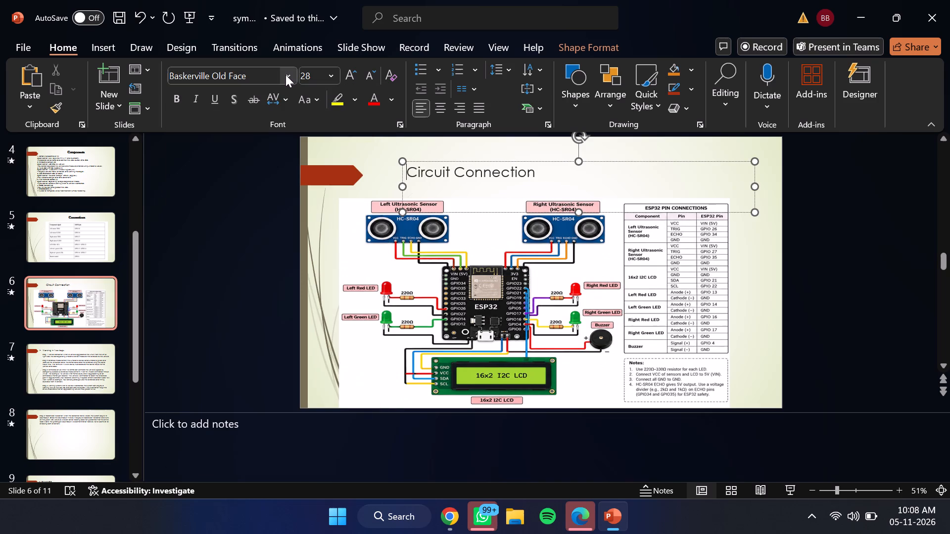
left_click(440, 104)
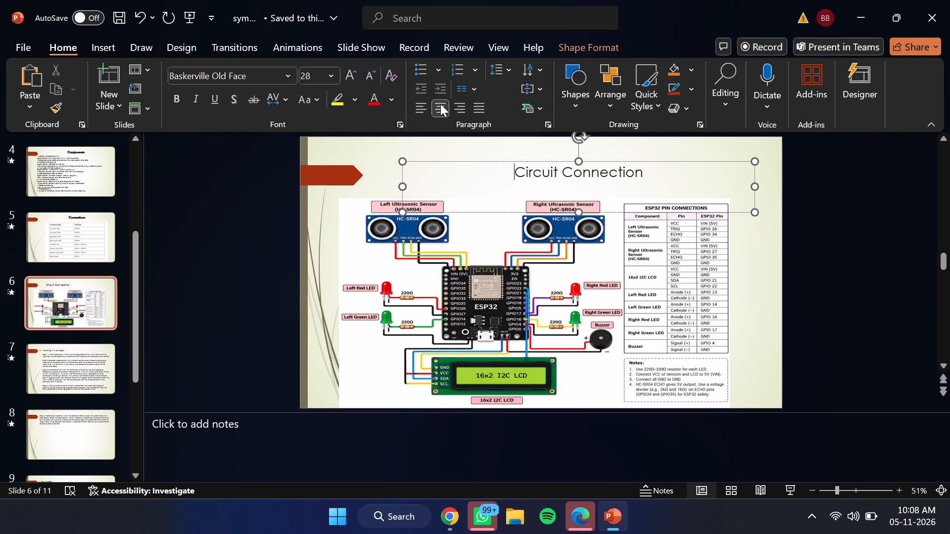
left_click(180, 100)
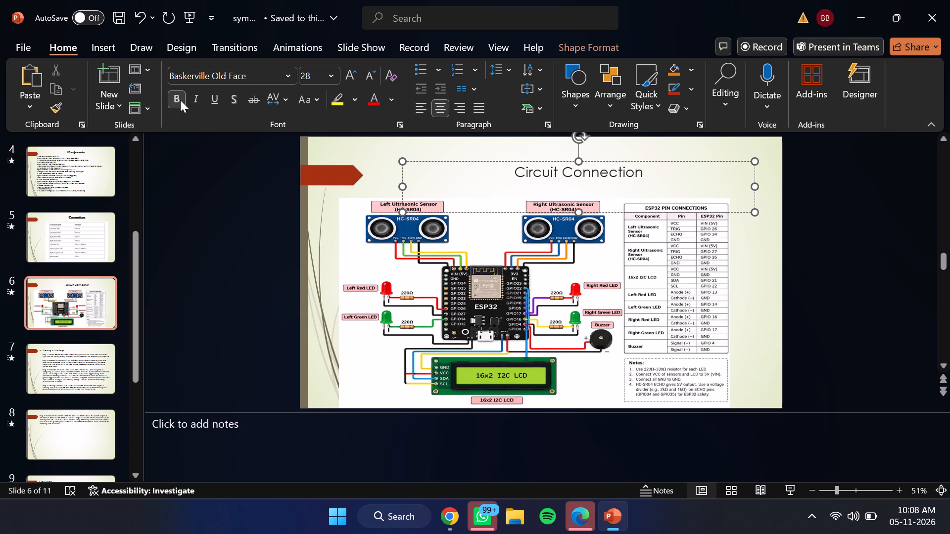
left_click(180, 100)
key("ctrl+a")
left_click(181, 101)
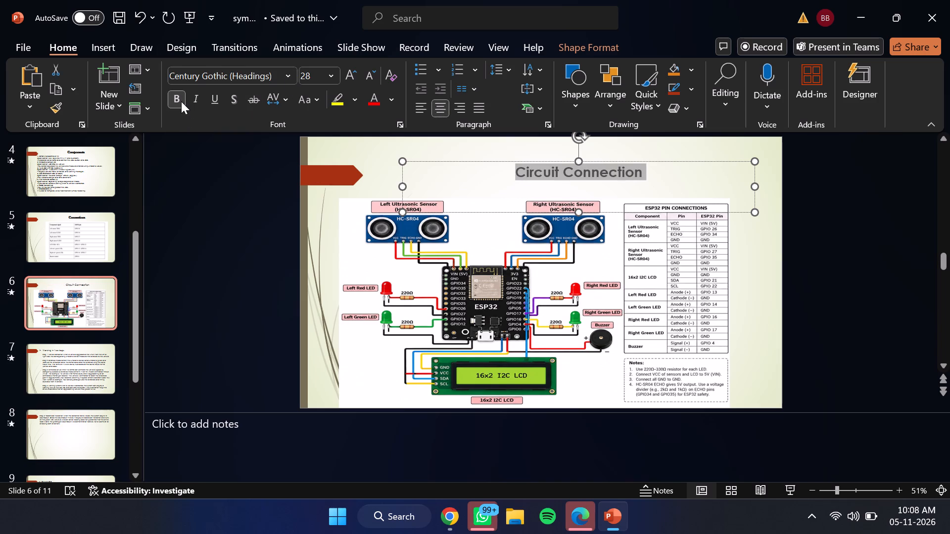
left_click(268, 73)
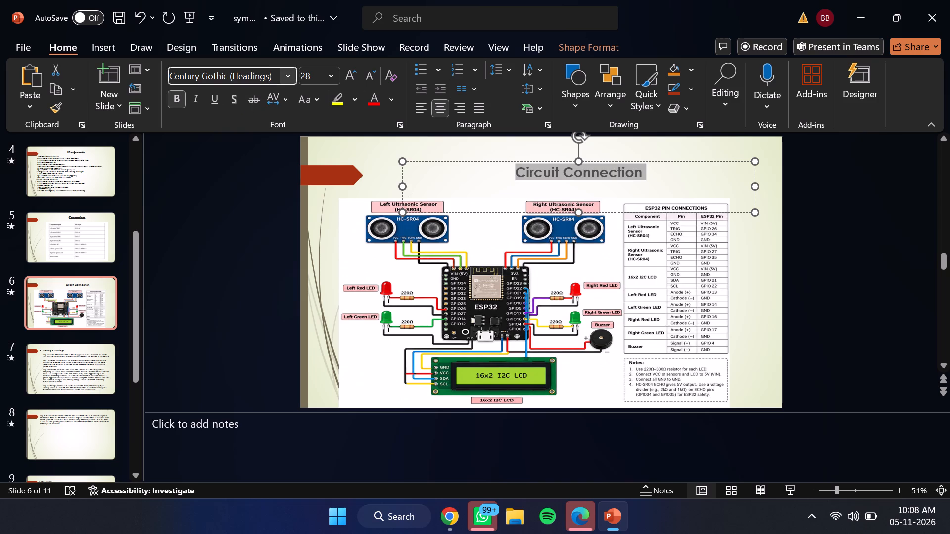
type("bs")
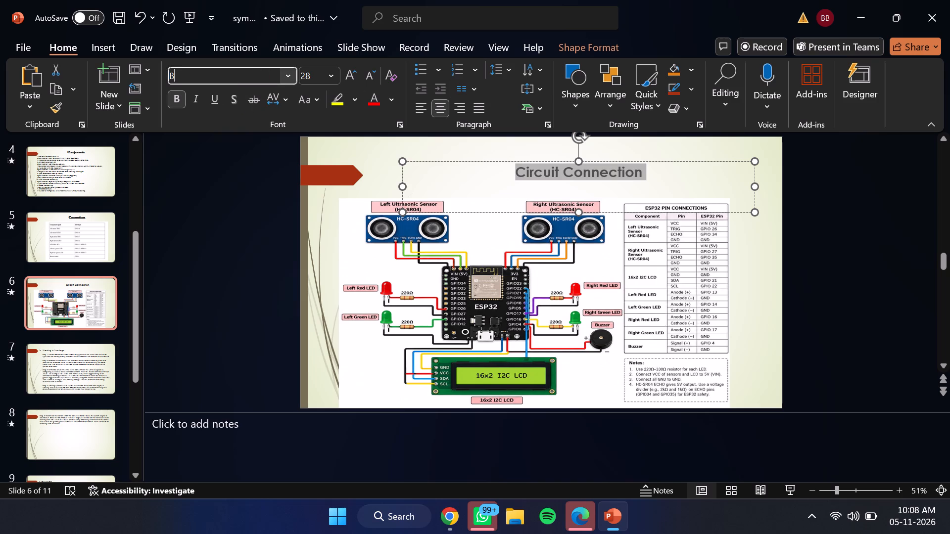
key("BackSpace")
type("as")
key("Return")
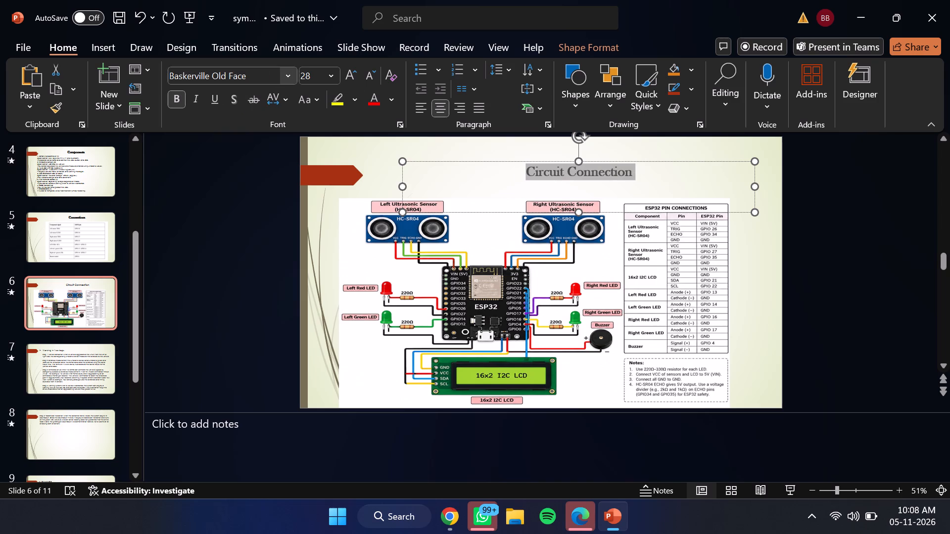
Set the font size of the "Circuit Connection" title to 36.
double_click(318, 74)
left_click(318, 74)
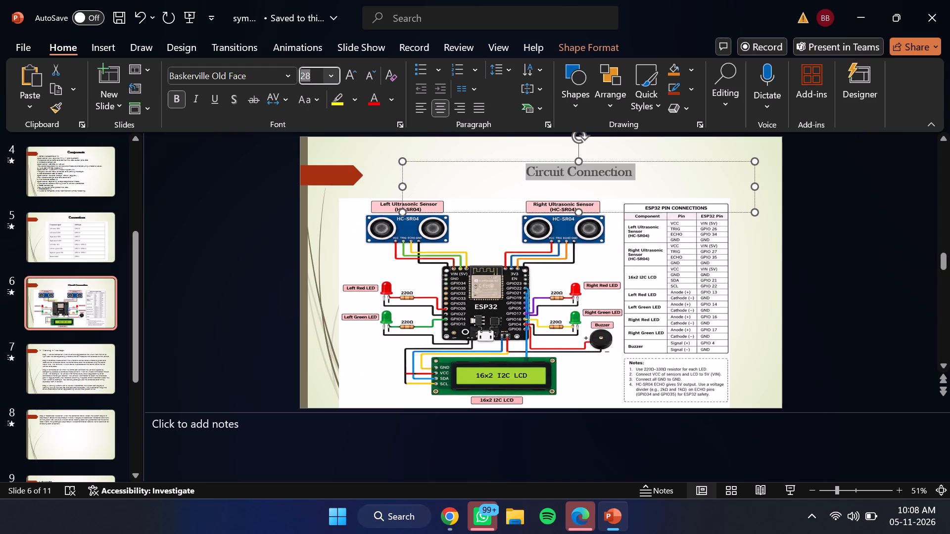
type("36")
key("Return")
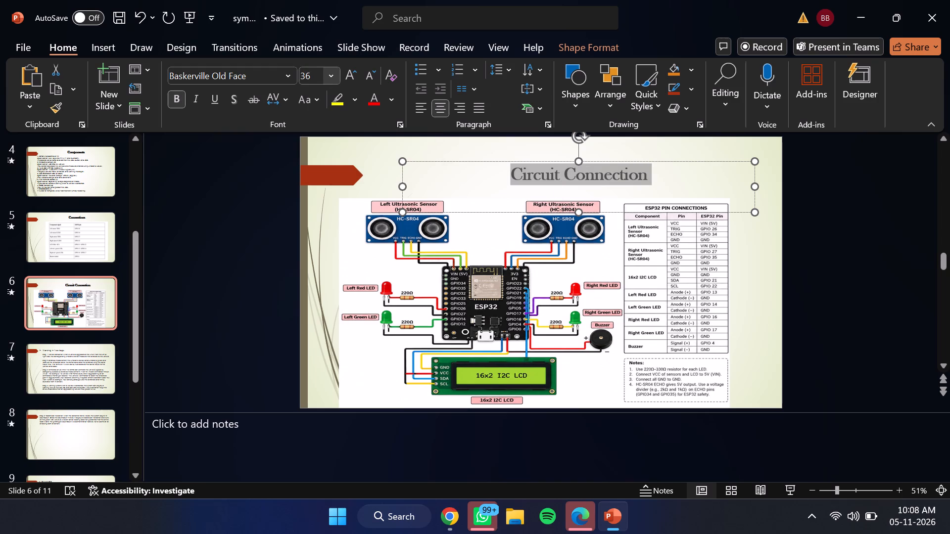
Move the "Circuit Connection" title slightly up and left so its box sits clear above the circuit diagram.
left_click_drag(564, 213, 570, 203)
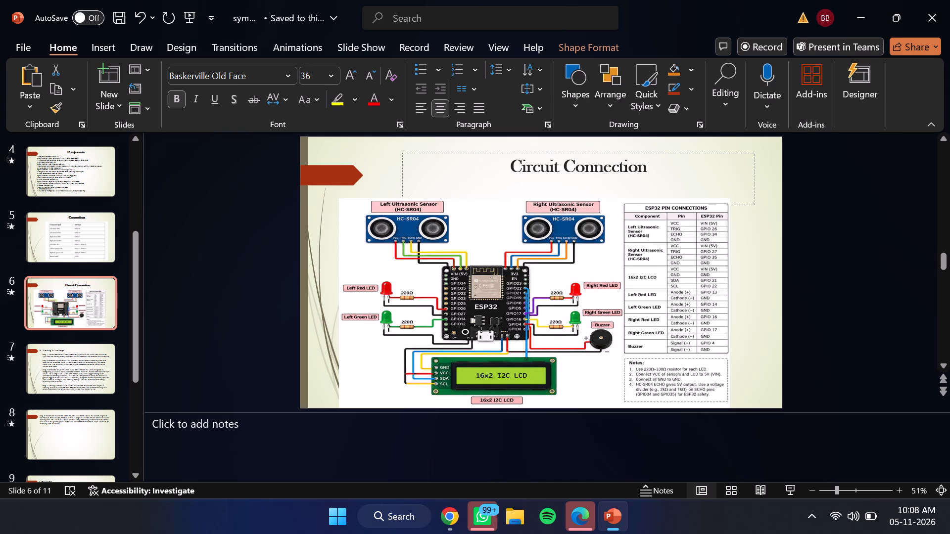
left_click_drag(570, 203, 552, 200)
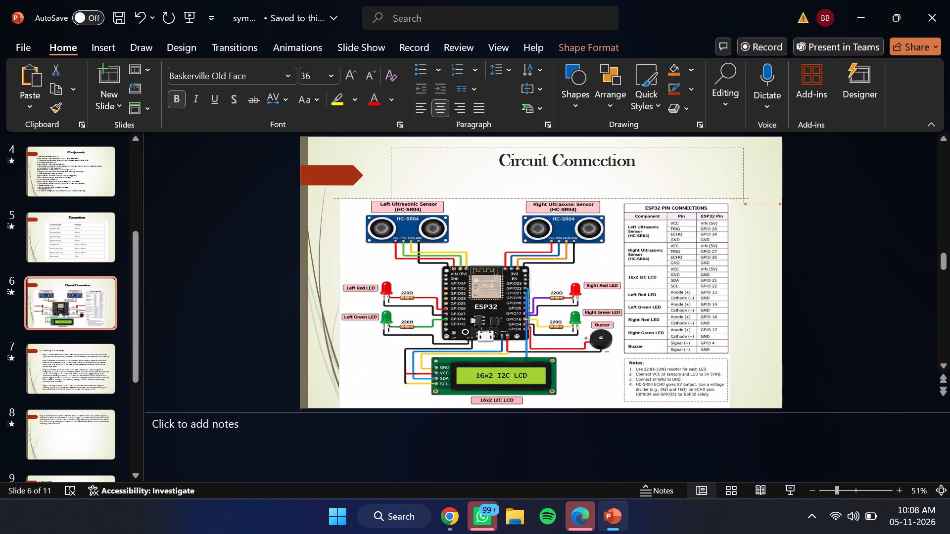
left_click_drag(552, 200, 548, 195)
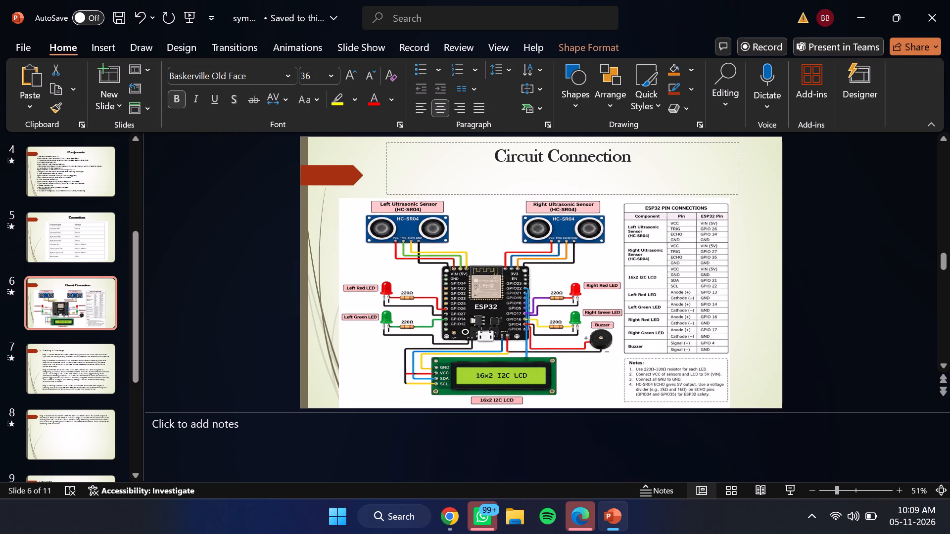
left_click_drag(548, 195, 548, 197)
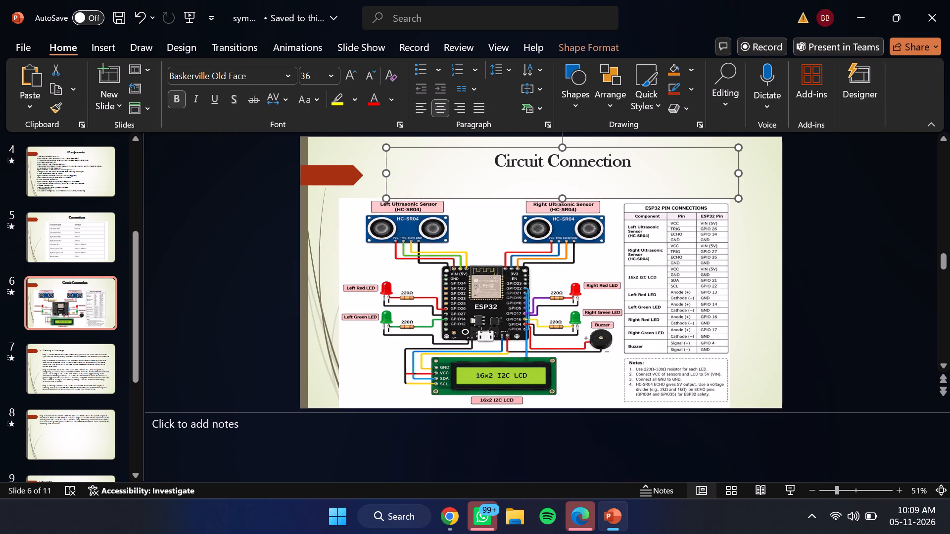
Move the circuit diagram picture on slide 6 up and right so it is centred beneath the "Circuit Connection" title.
left_click(545, 213)
left_click_drag(497, 263, 517, 250)
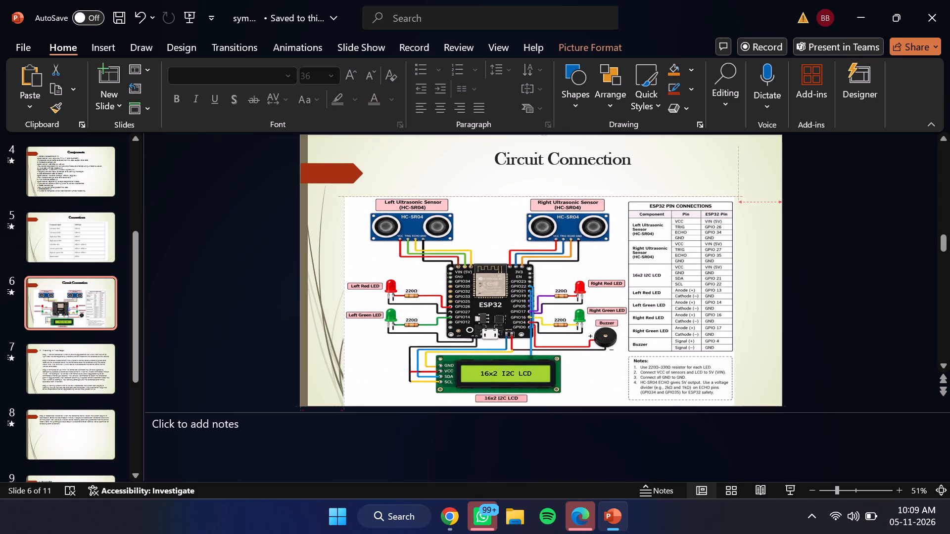
left_click_drag(517, 250, 526, 248)
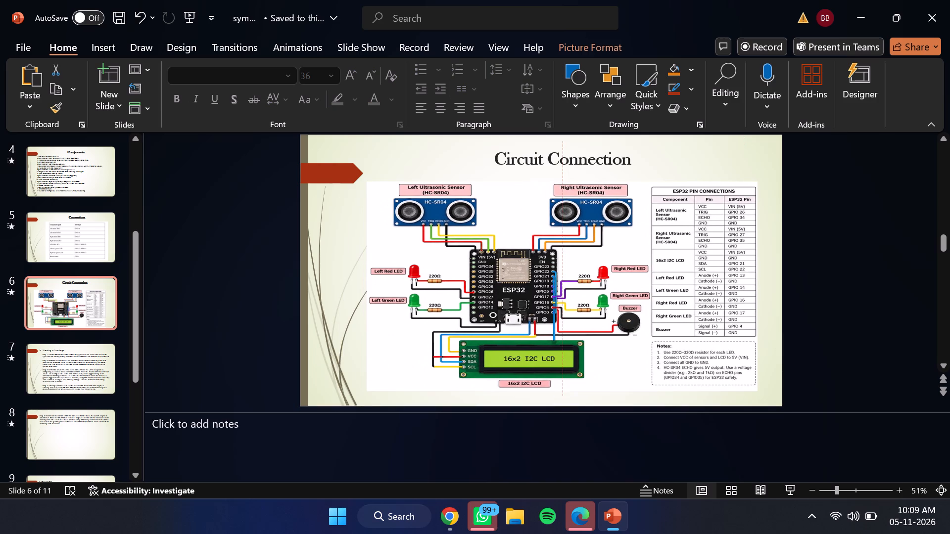
left_click_drag(526, 248, 525, 248)
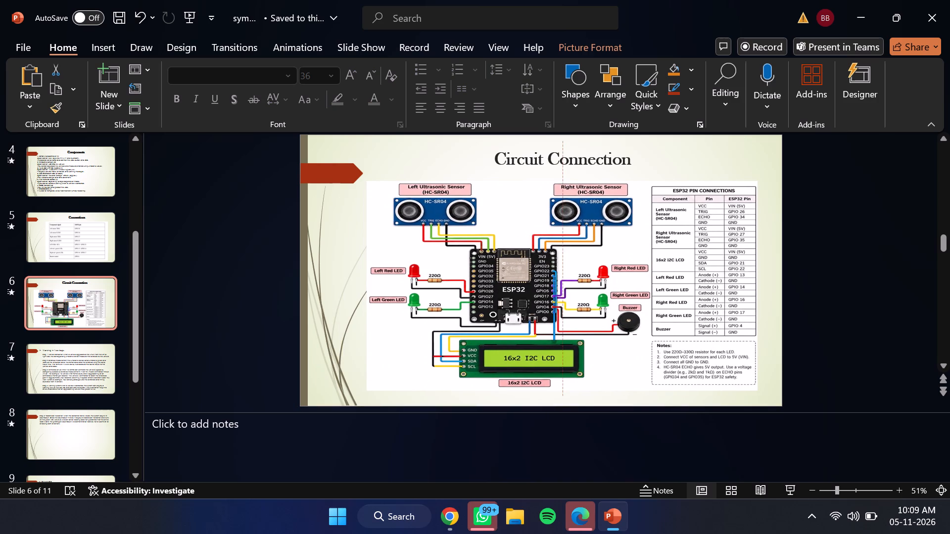
left_click_drag(525, 248, 526, 248)
left_click(526, 248)
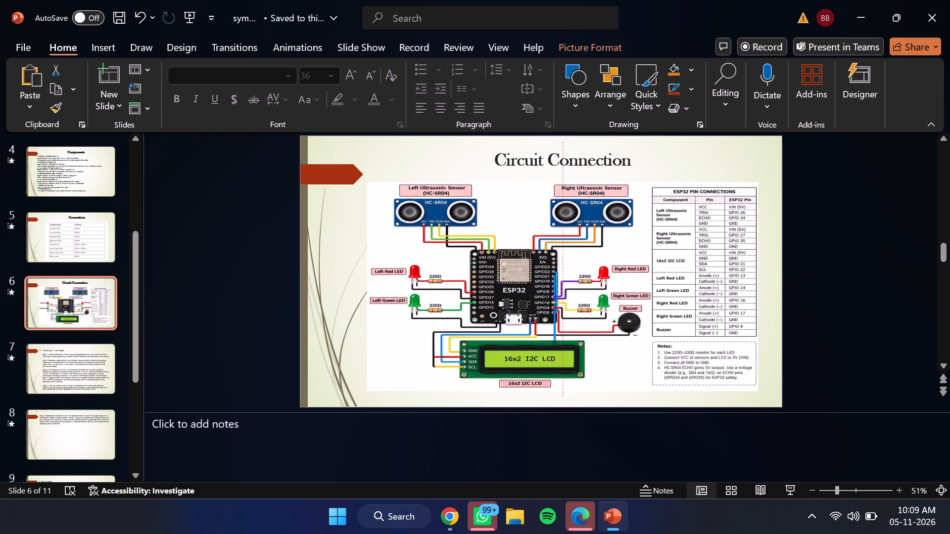
left_click(528, 158)
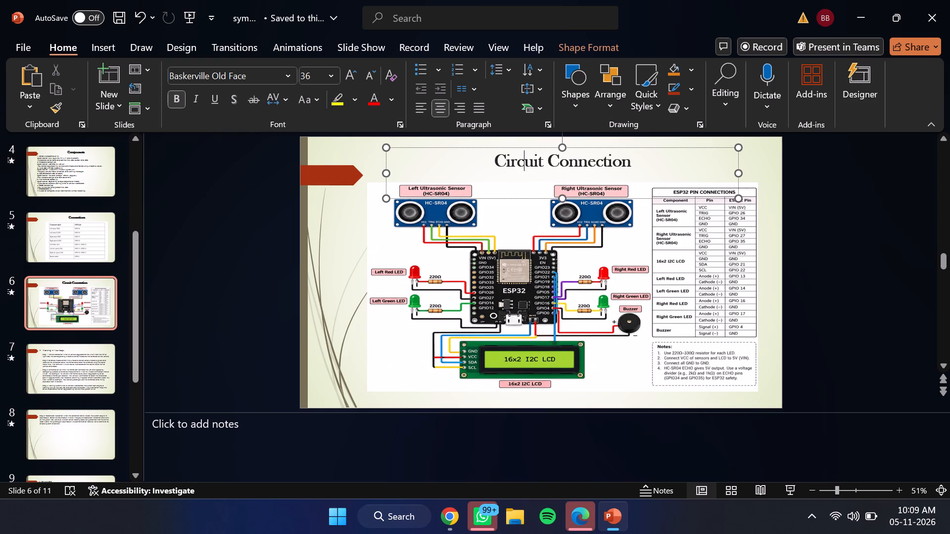
left_click(537, 195)
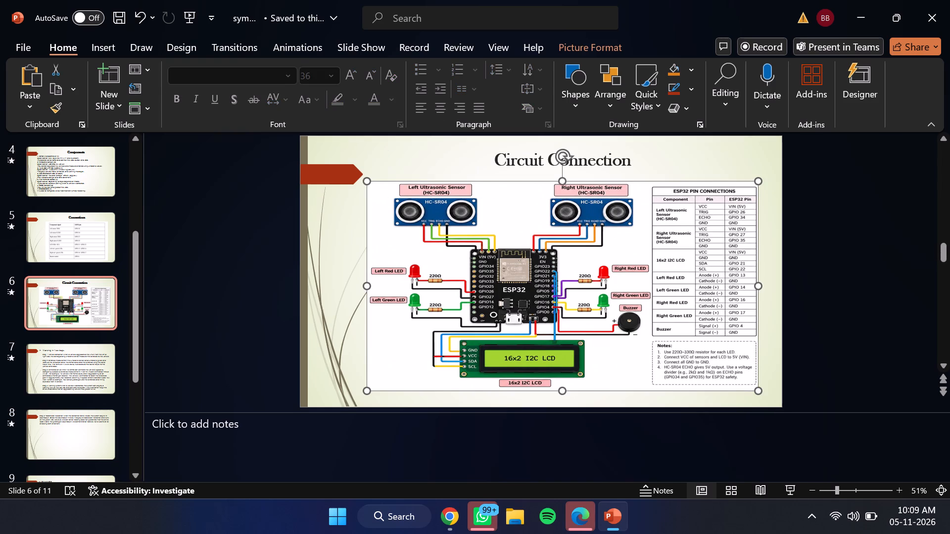
left_click(533, 160)
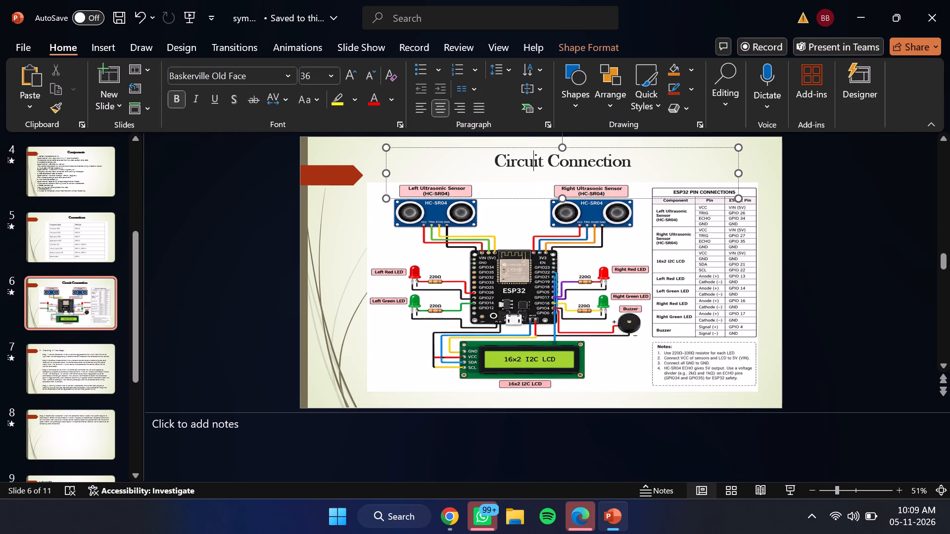
left_click(524, 144)
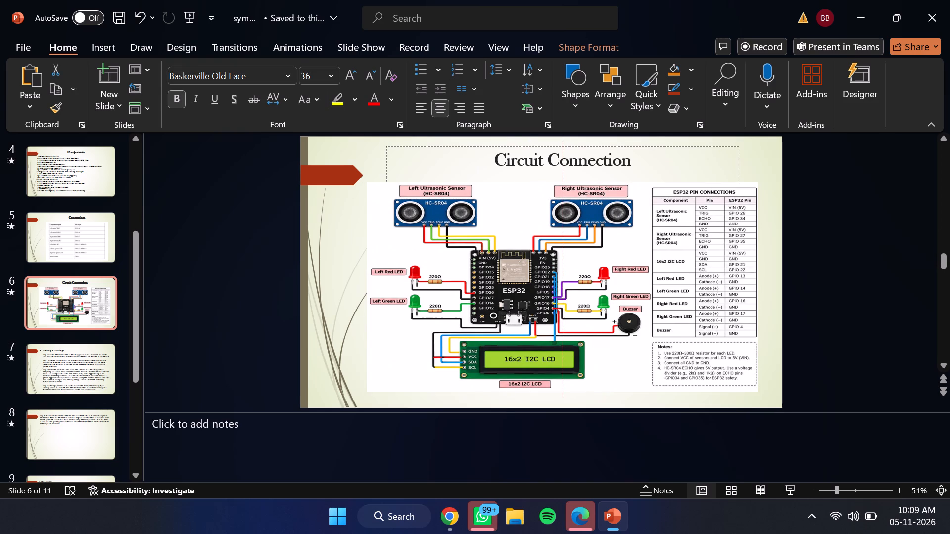
left_click(802, 206)
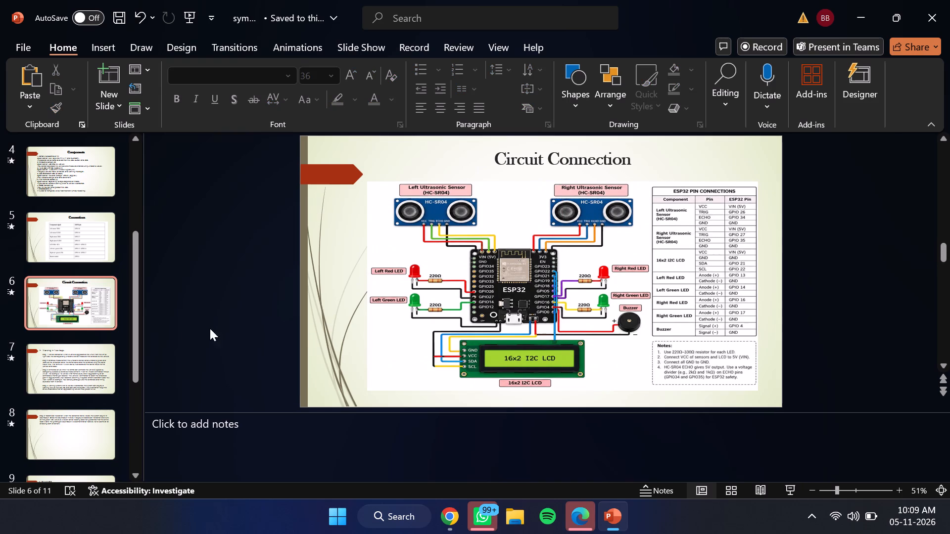
Look through slides 7 to 10 to examine their headings and body text.
left_click(84, 363)
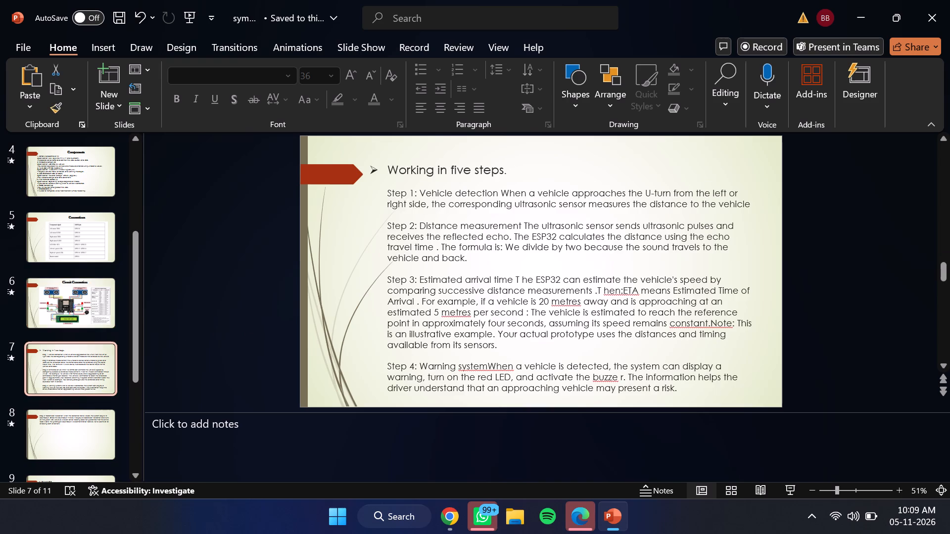
left_click(390, 170)
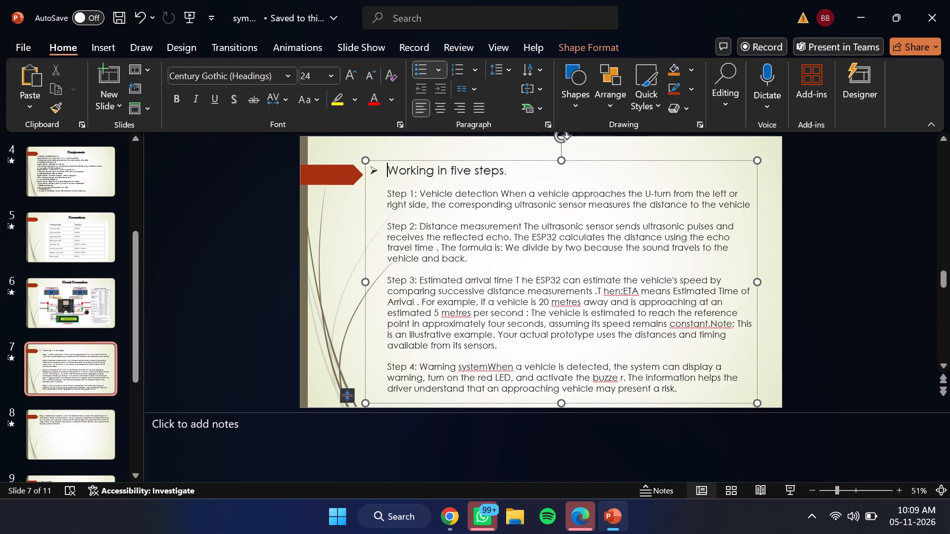
left_click(81, 423)
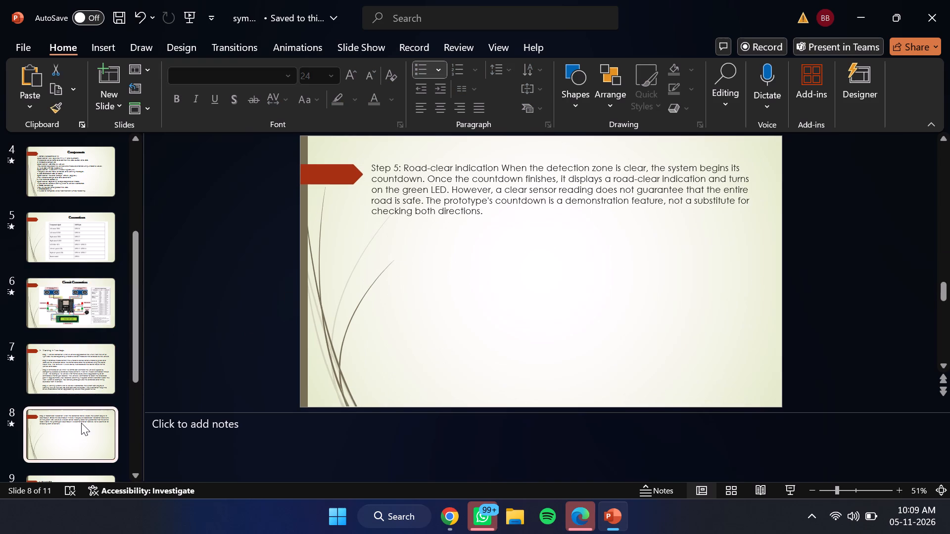
scroll(87, 445, "down", 1)
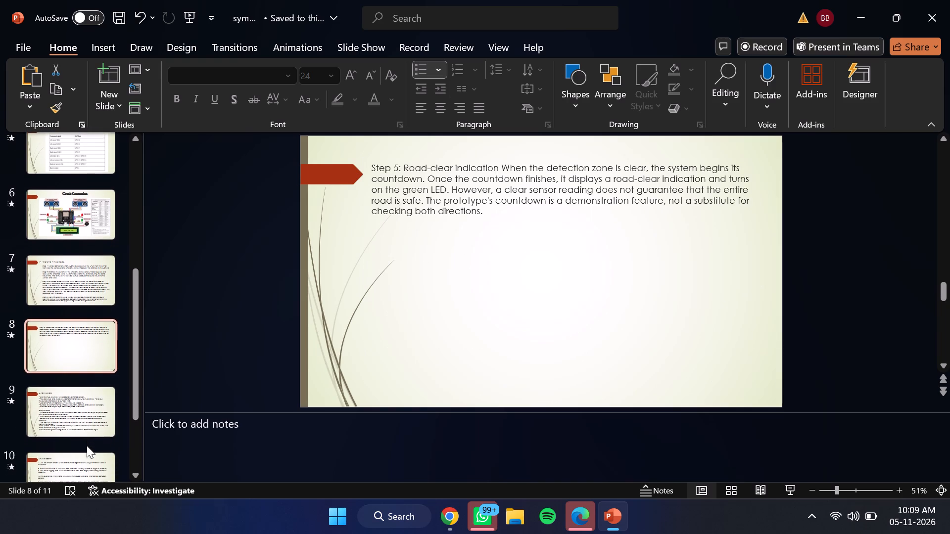
left_click(86, 390)
scroll(104, 417, "down", 2)
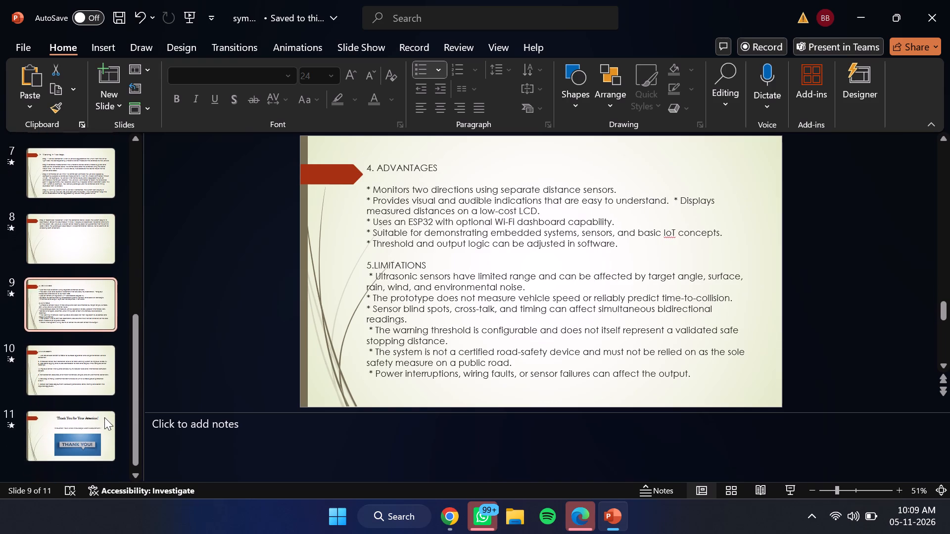
left_click(85, 361)
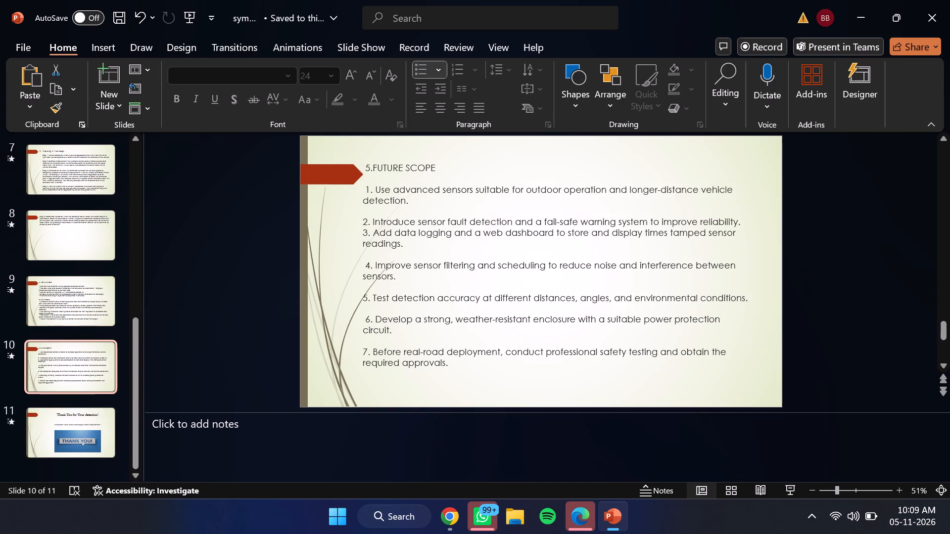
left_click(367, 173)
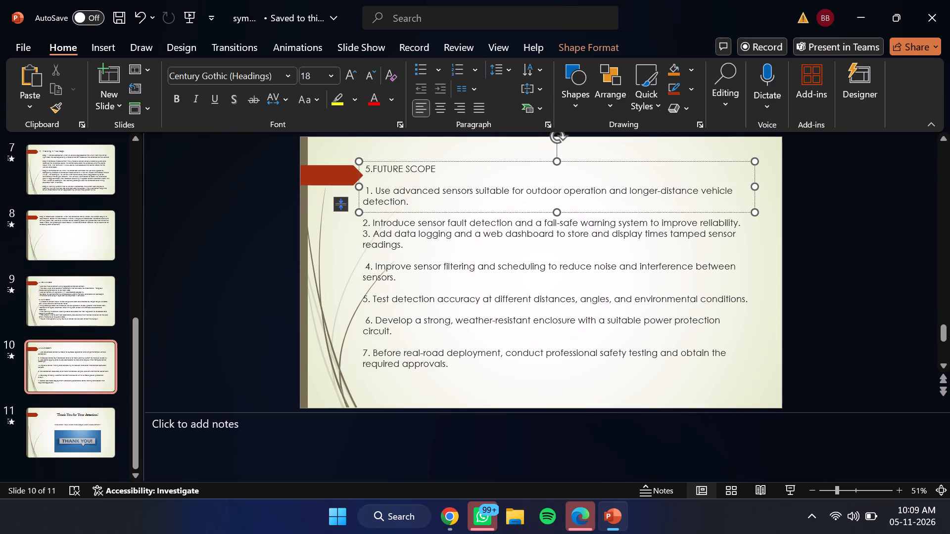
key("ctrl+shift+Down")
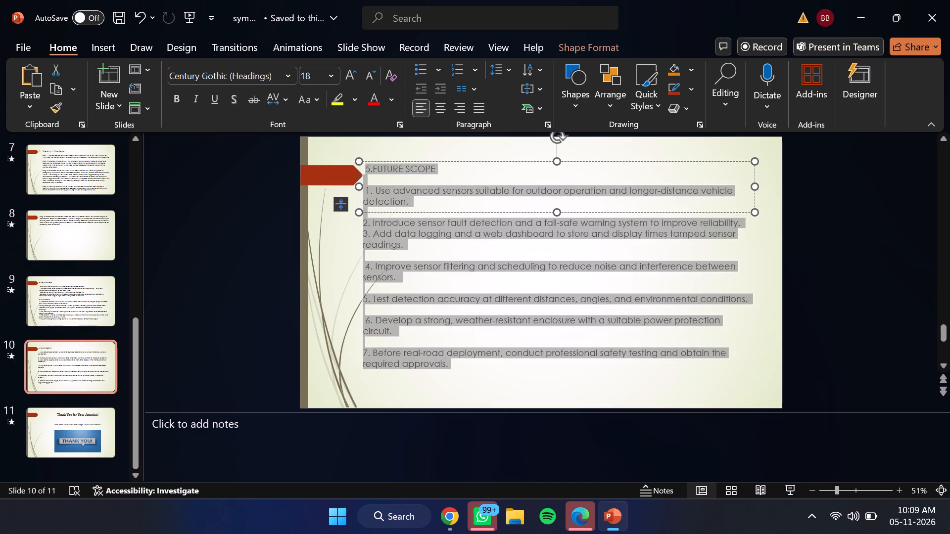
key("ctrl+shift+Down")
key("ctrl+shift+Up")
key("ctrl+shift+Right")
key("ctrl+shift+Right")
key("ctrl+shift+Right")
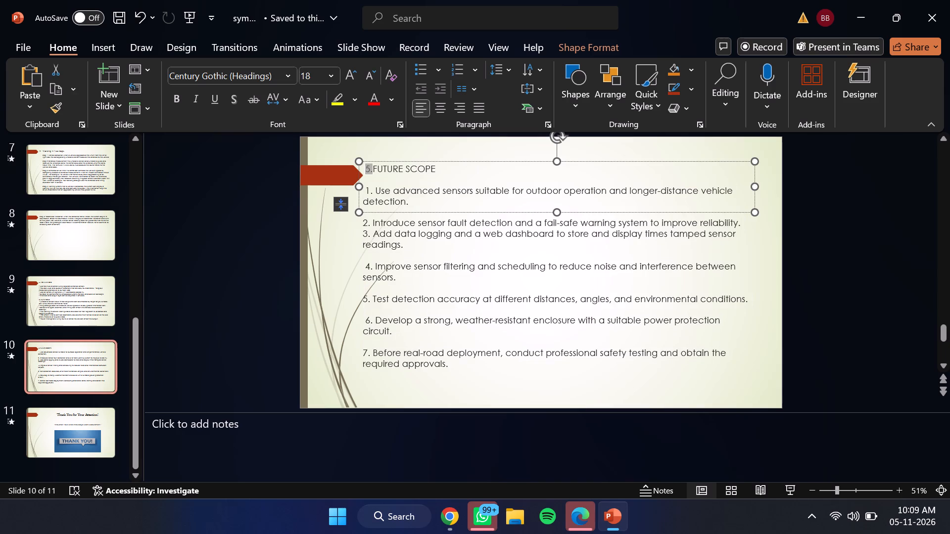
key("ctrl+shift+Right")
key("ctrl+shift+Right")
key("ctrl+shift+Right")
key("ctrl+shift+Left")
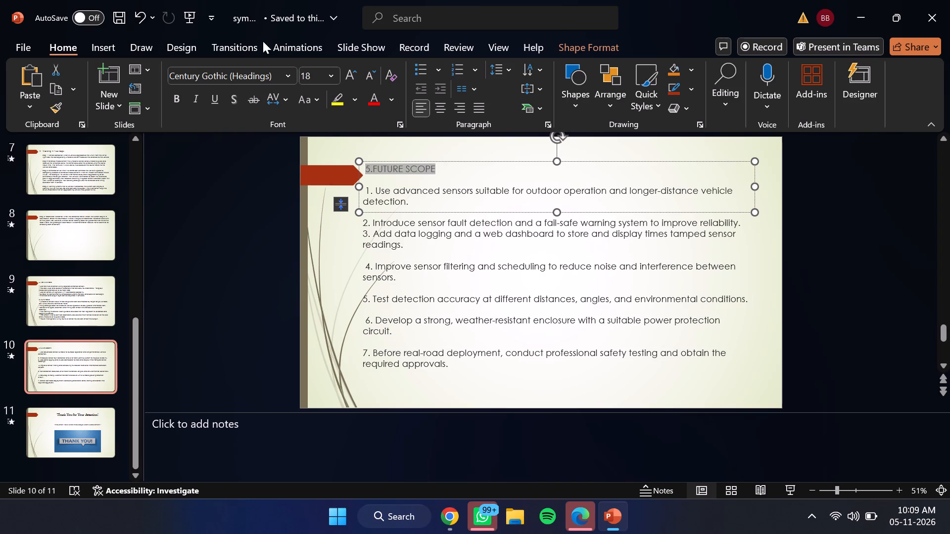
Make the "5.FUTURE SCOPE" heading on slide 10 bold.
left_click(177, 95)
Remove the arrow bullet in front of the "Working in five steps." heading on slide 7.
left_click(73, 310)
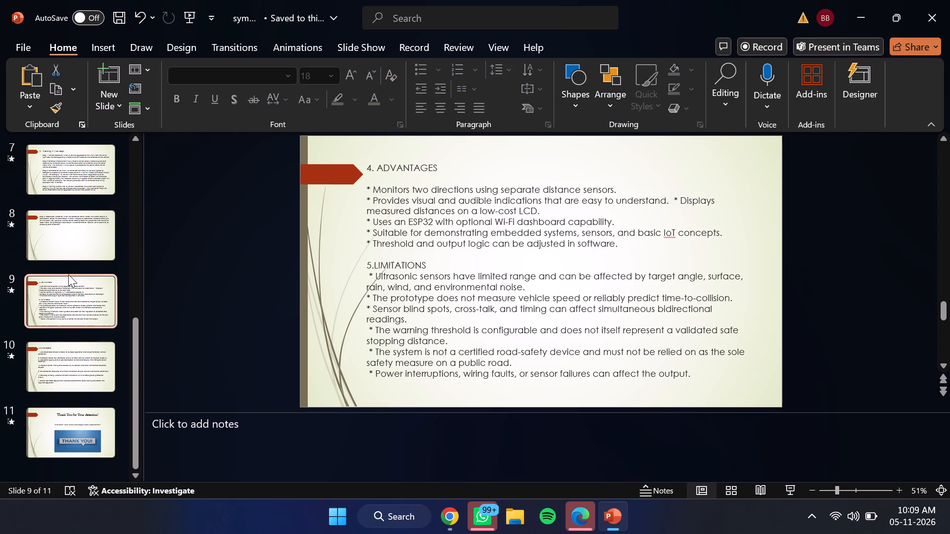
left_click(74, 240)
left_click(85, 159)
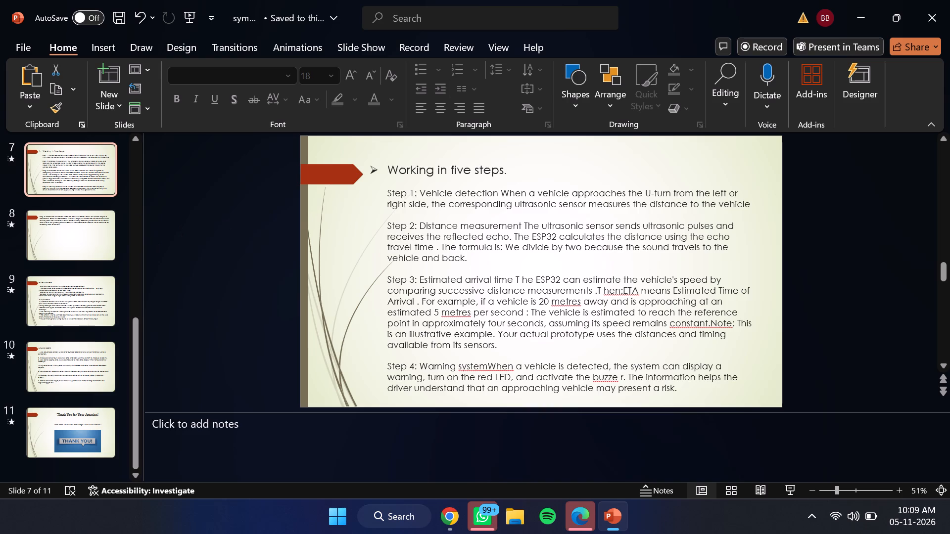
left_click(387, 172)
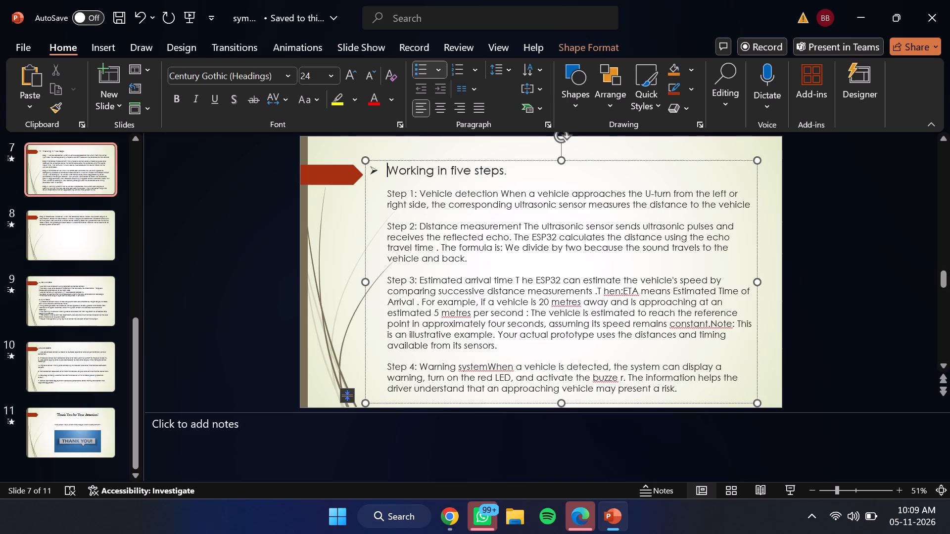
key("BackSpace")
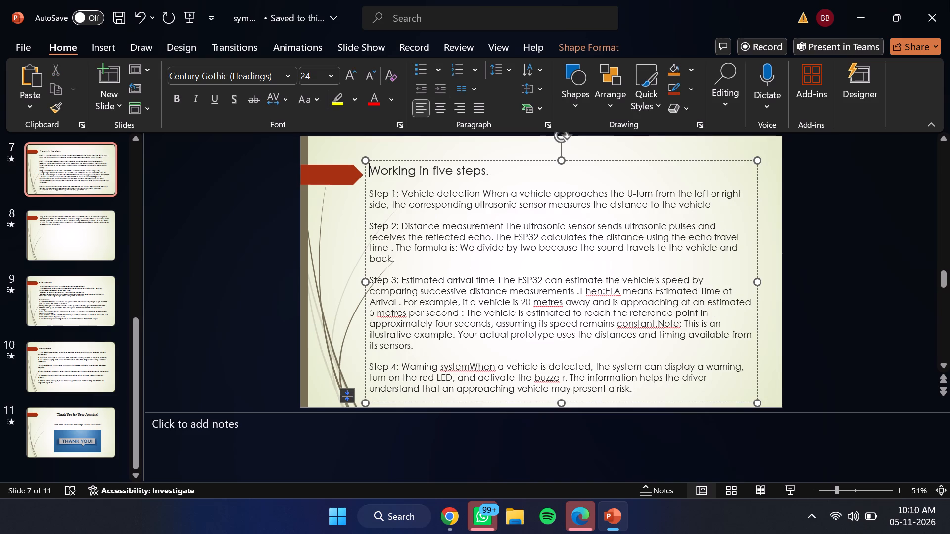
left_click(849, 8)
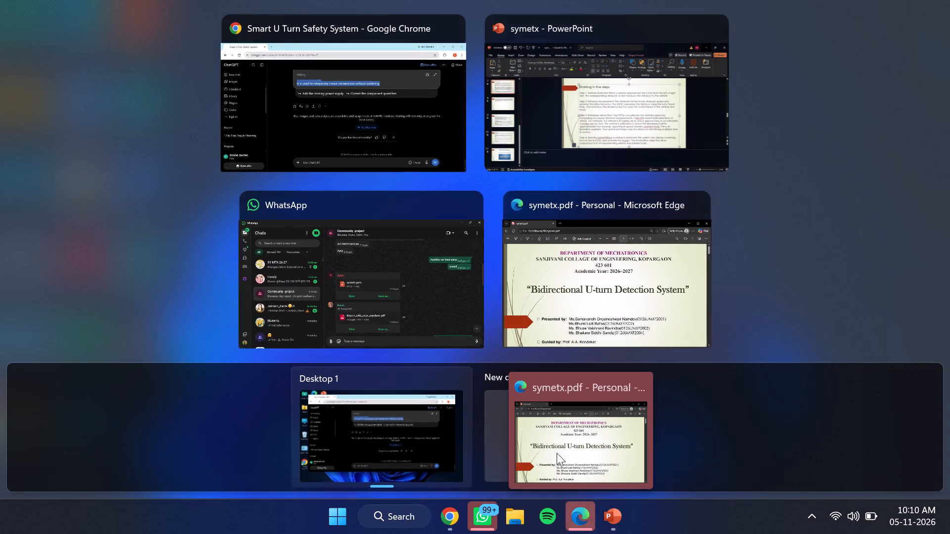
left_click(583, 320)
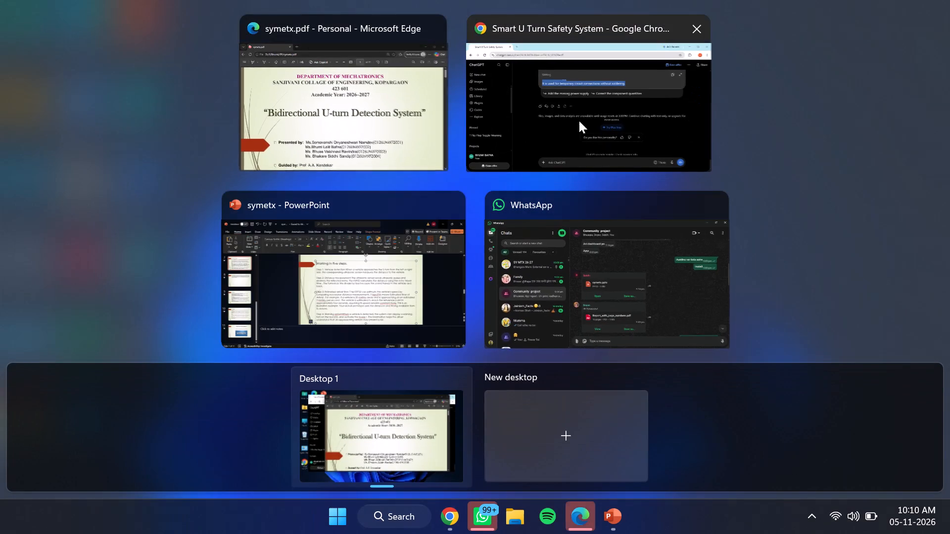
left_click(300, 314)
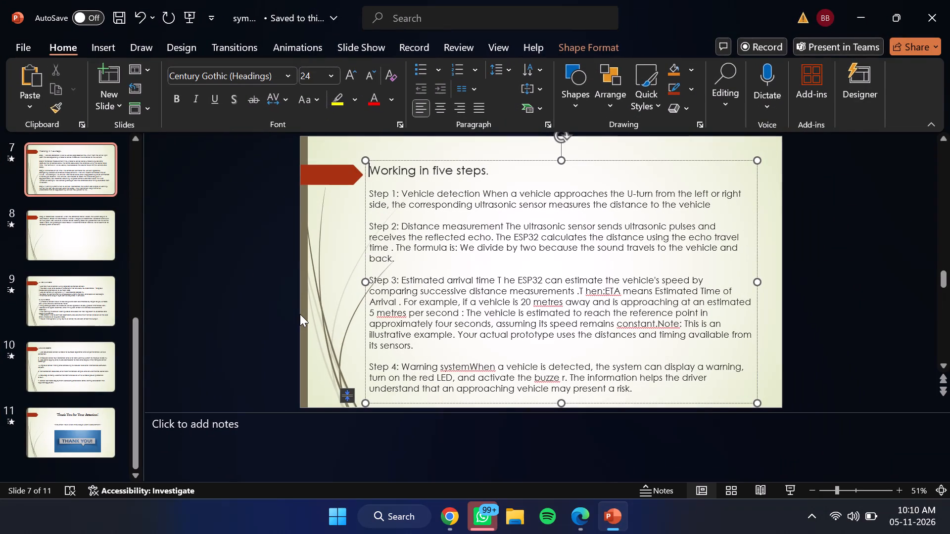
Save the symetx presentation with its current edits.
key("ctrl+s")
key("ctrl+s")
key("ctrl+s")
key("ctrl+s")
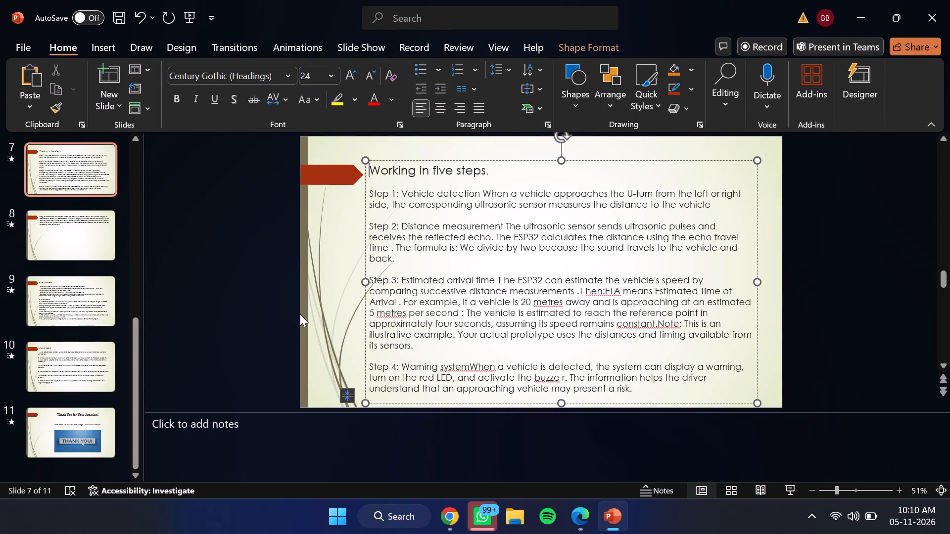
key("ctrl+s")
key("ctrl+s")
key("ctrl+s")
key("ctrl+s")
key("ctrl+s")
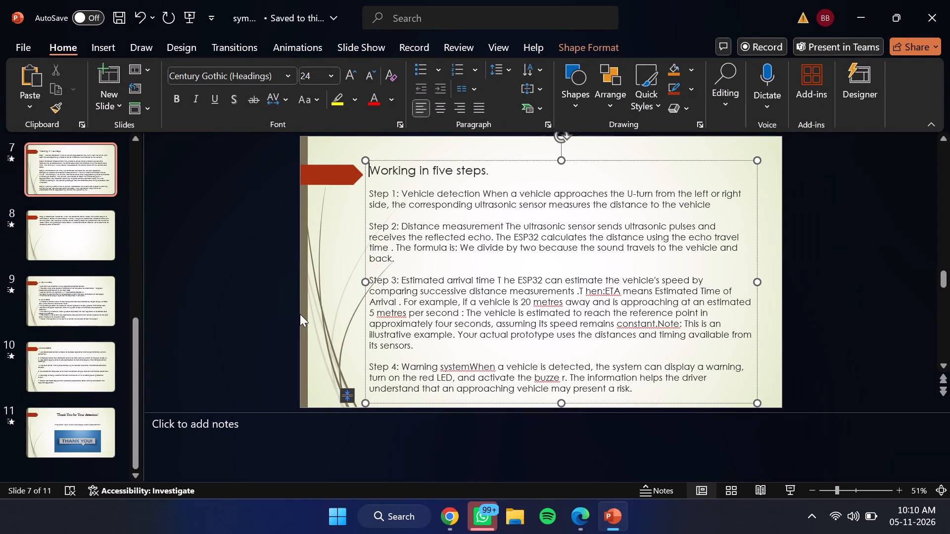
Start turning on AutoSave for the symetx presentation.
left_click(80, 14)
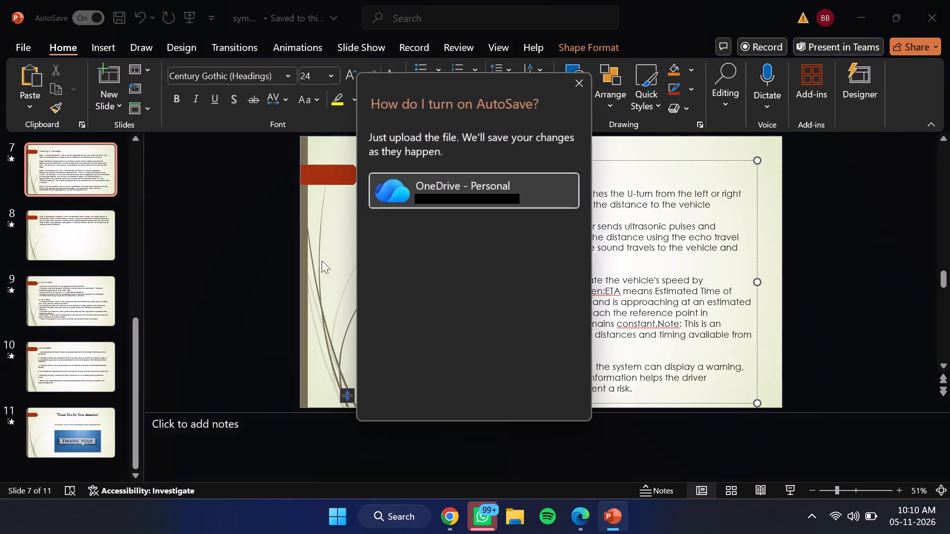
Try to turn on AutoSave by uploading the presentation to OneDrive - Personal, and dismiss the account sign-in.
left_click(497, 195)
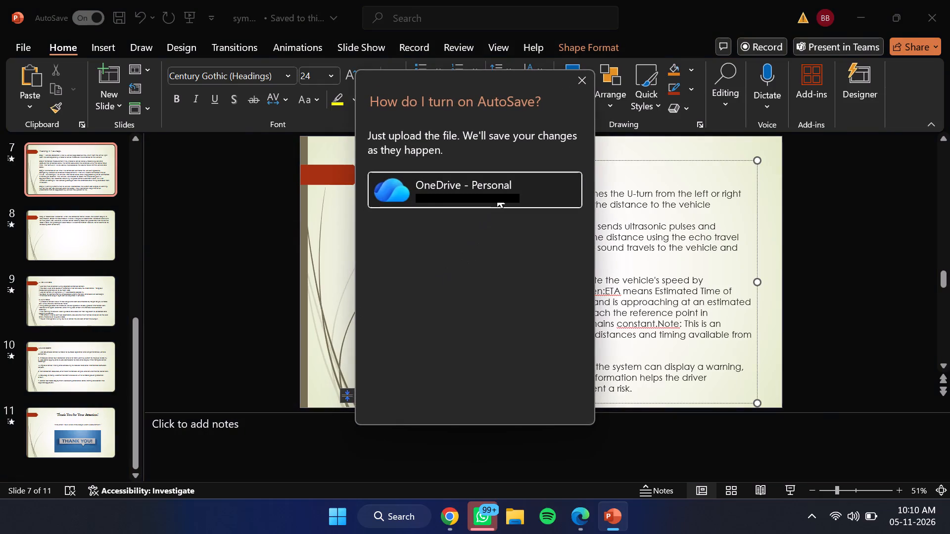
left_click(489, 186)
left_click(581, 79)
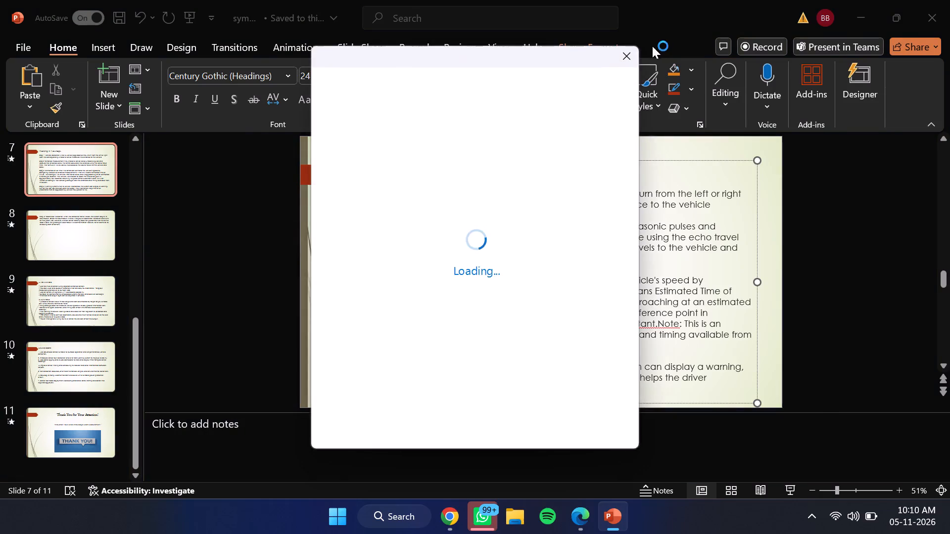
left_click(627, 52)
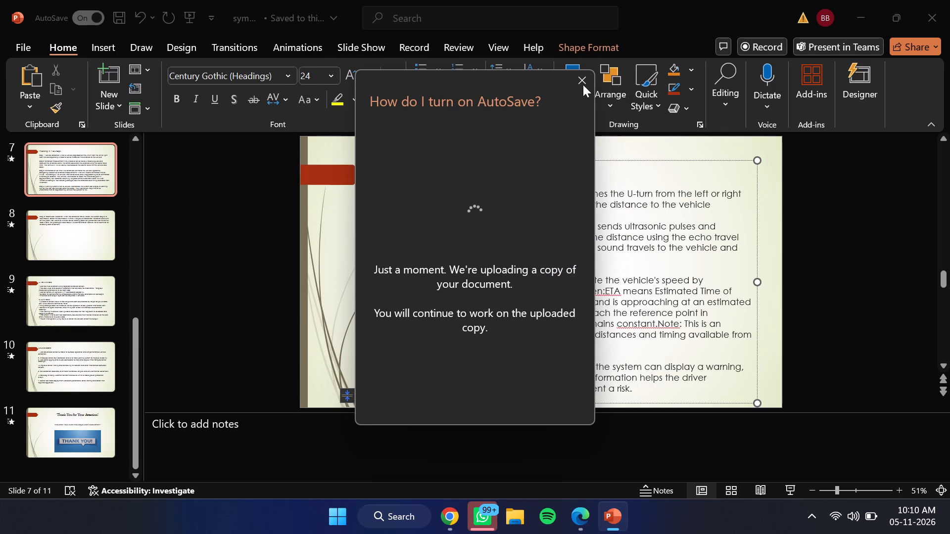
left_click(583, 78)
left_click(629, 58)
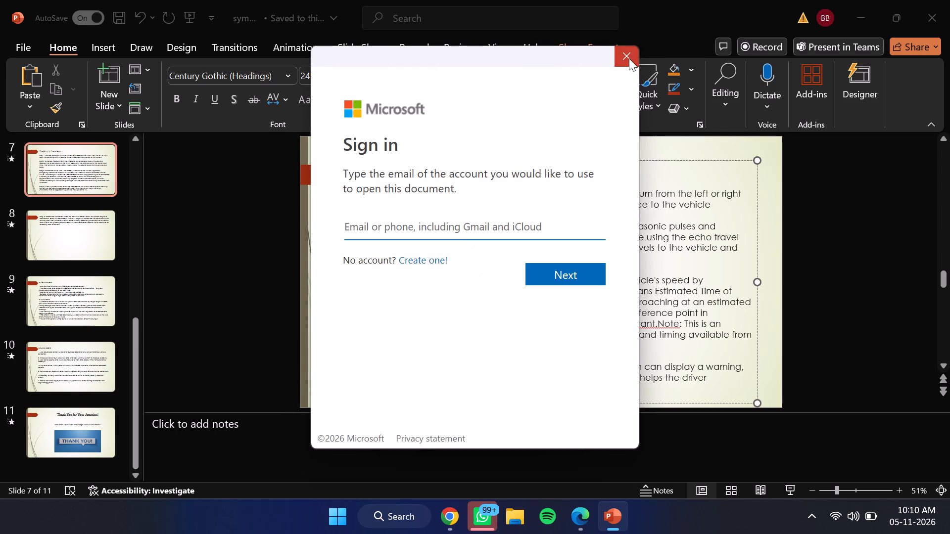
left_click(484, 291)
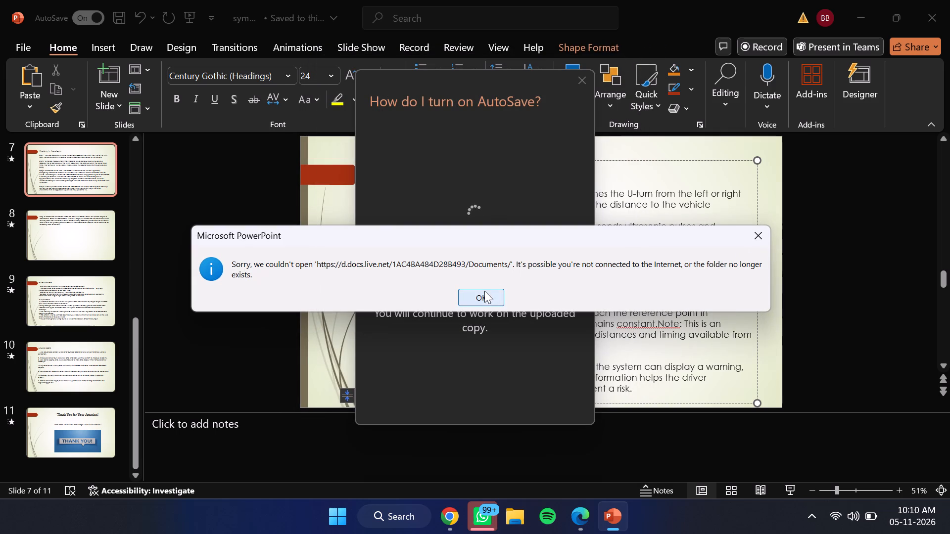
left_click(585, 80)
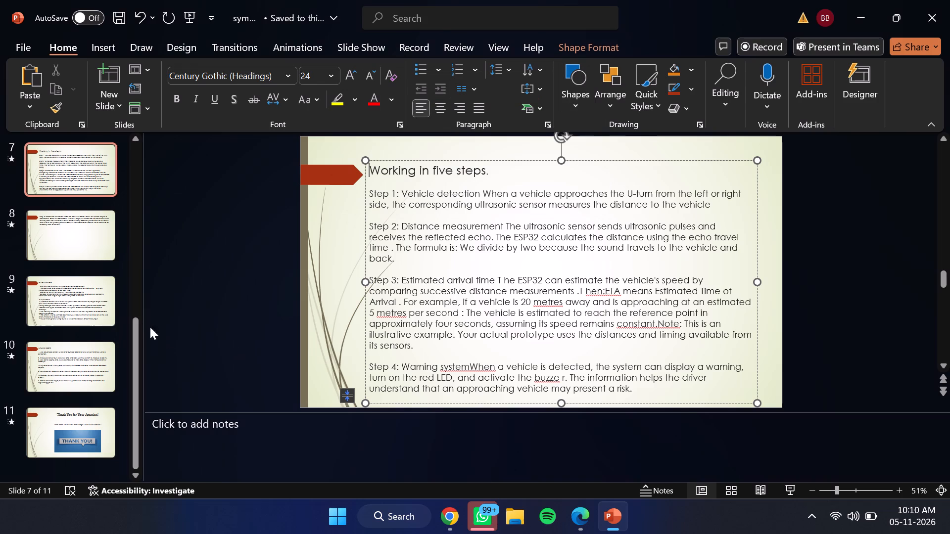
Minimise the presentation and the symetx.pdf window in Edge to uncover the ChatGPT conversation in Chrome.
left_click(874, 3)
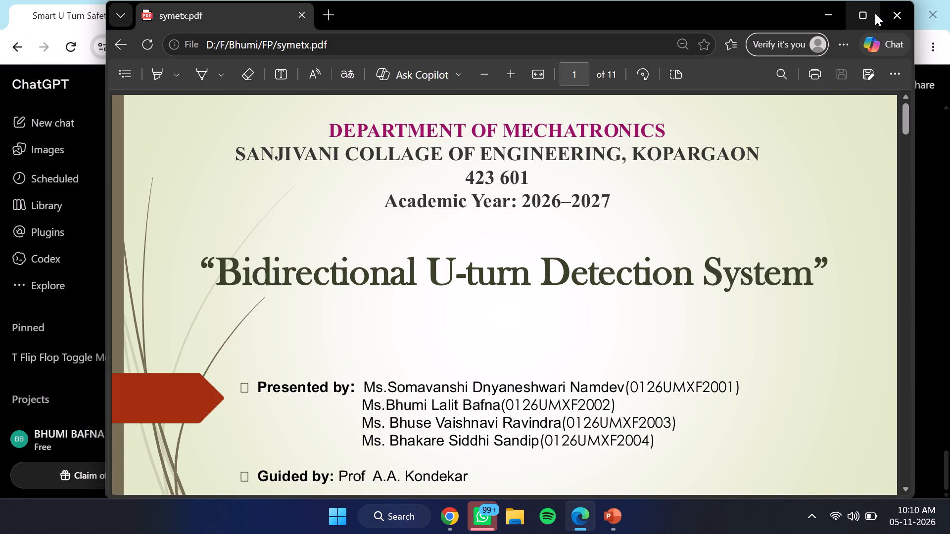
left_click(832, 19)
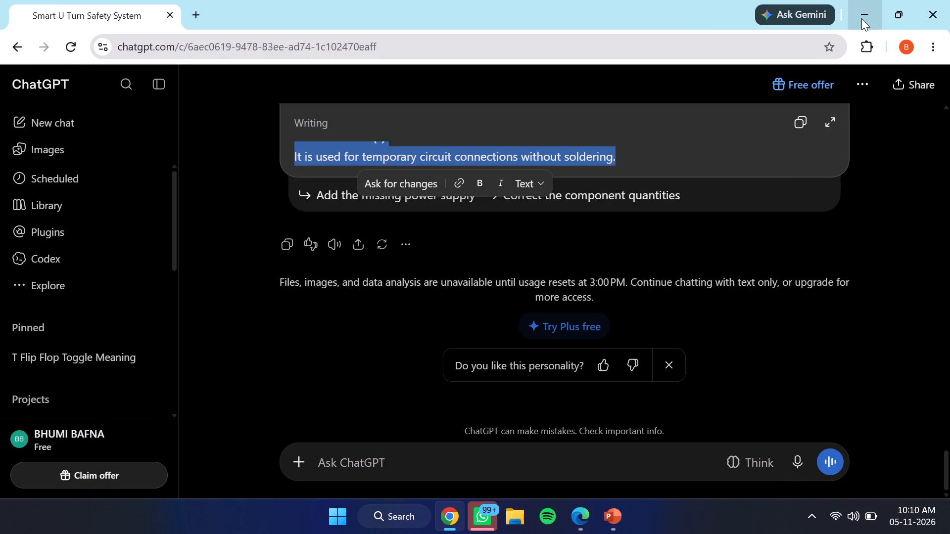
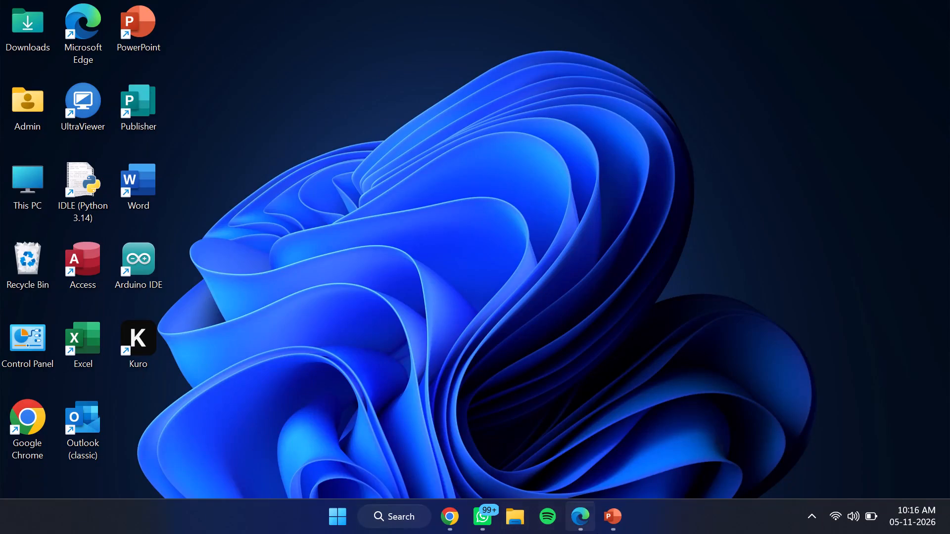
Switch back to the presentation in PowerPoint and look through the contents of slides 4, 7, 8 and 9.
left_click(614, 524)
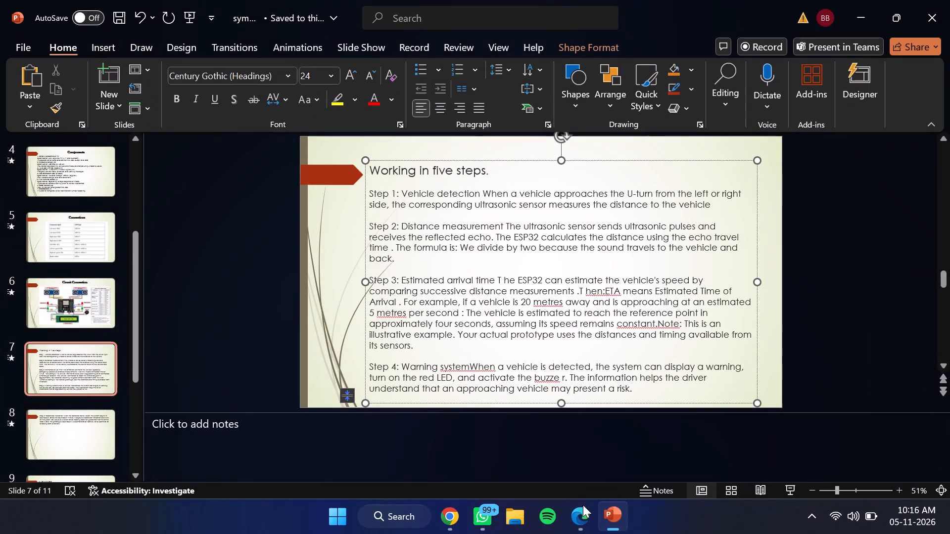
left_click(64, 185)
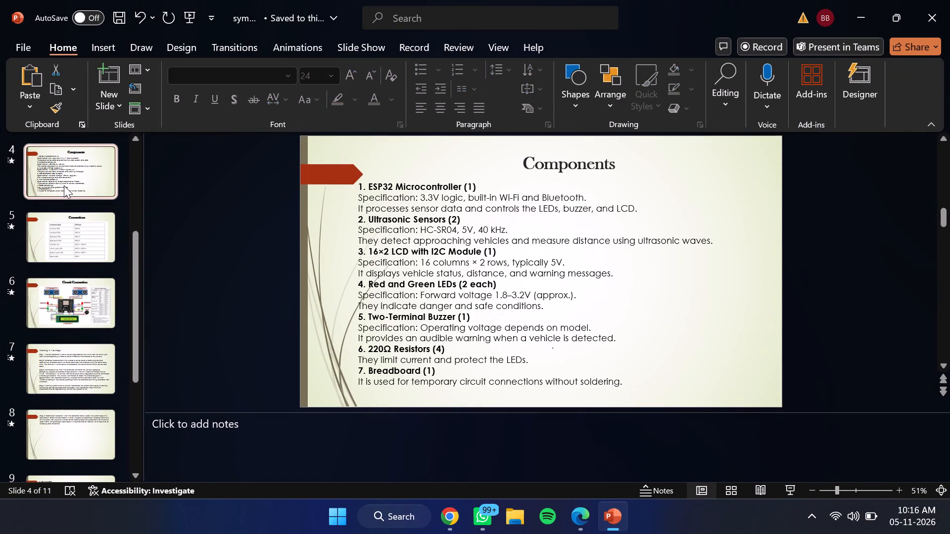
left_click(53, 381)
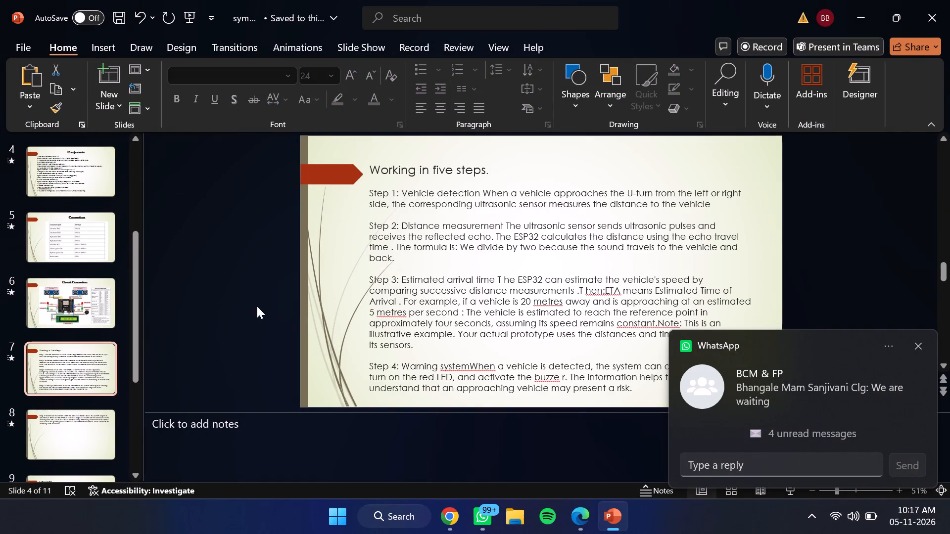
left_click(71, 448)
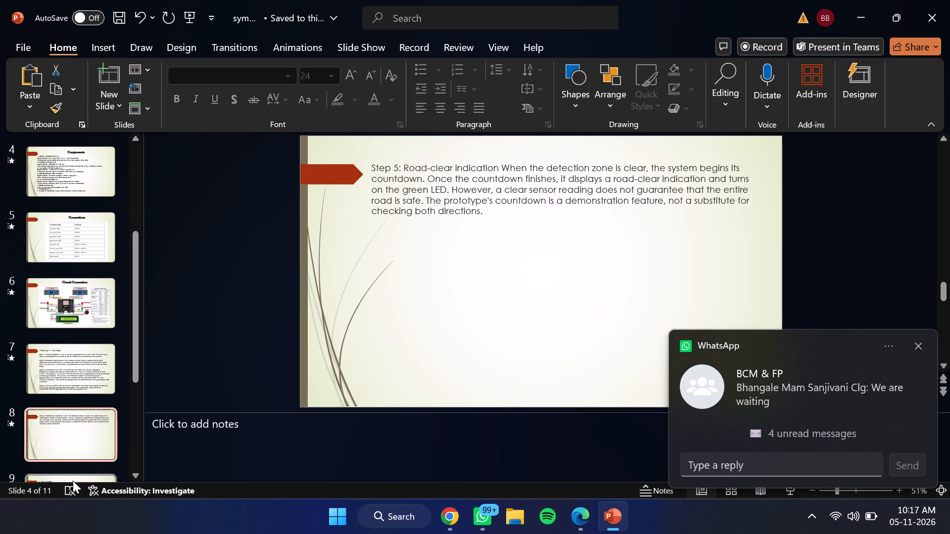
scroll(74, 427, "down", 1)
left_click(74, 427)
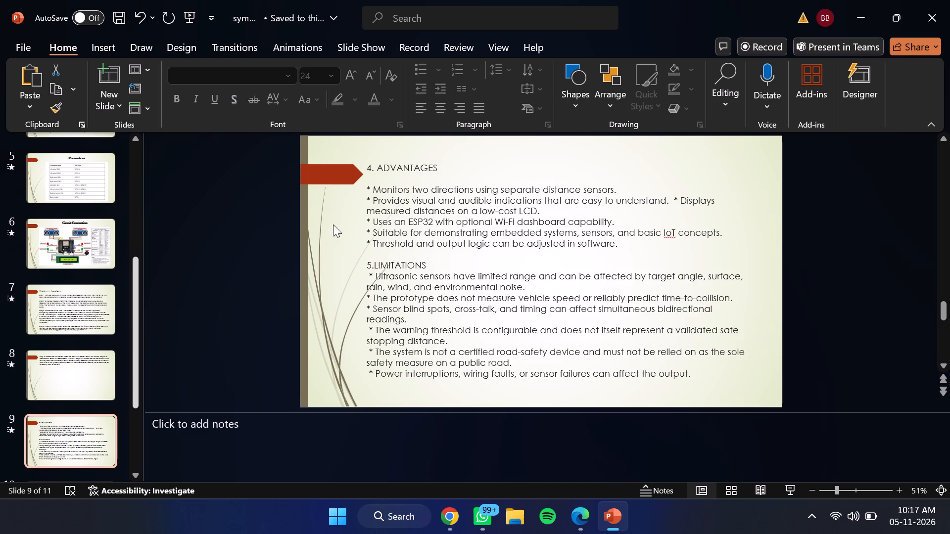
left_click(93, 229)
Set the font size of the "Working in five steps." heading on slide 7 to 36.
left_click(74, 290)
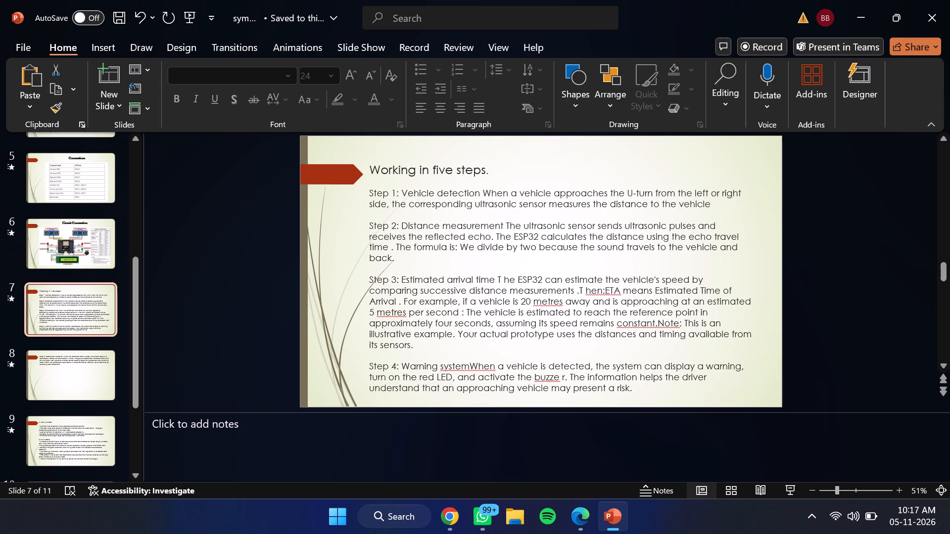
left_click_drag(485, 167, 391, 178)
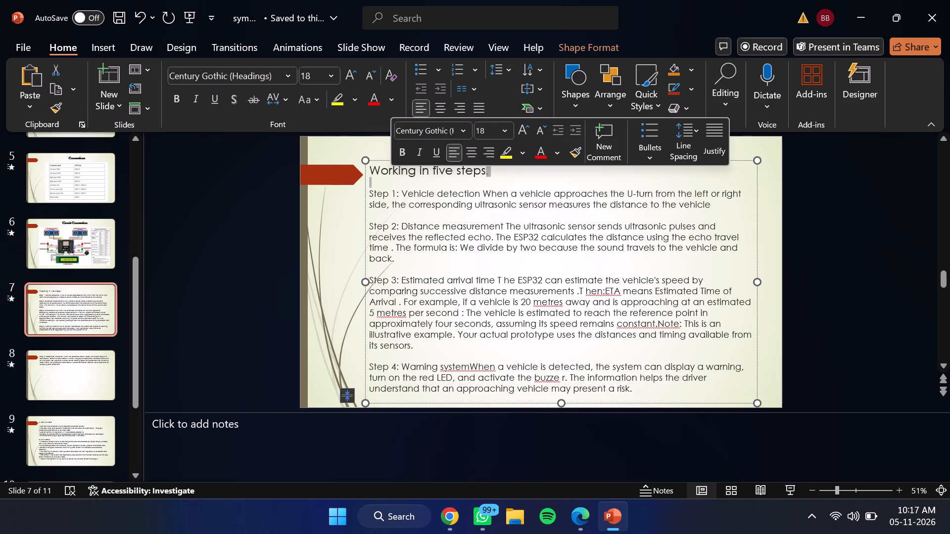
left_click(408, 177)
left_click_drag(485, 170, 407, 176)
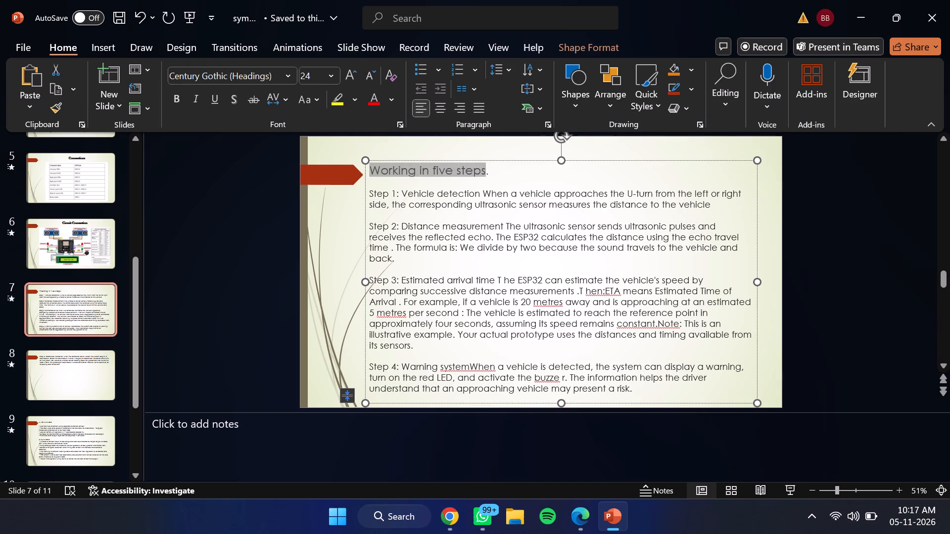
left_click_drag(407, 176, 389, 176)
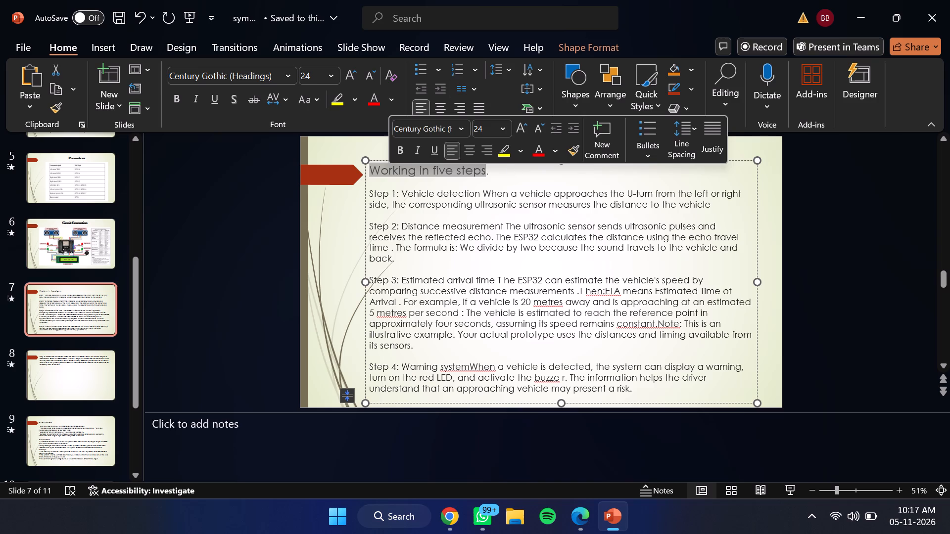
left_click(496, 174)
left_click_drag(496, 174, 377, 171)
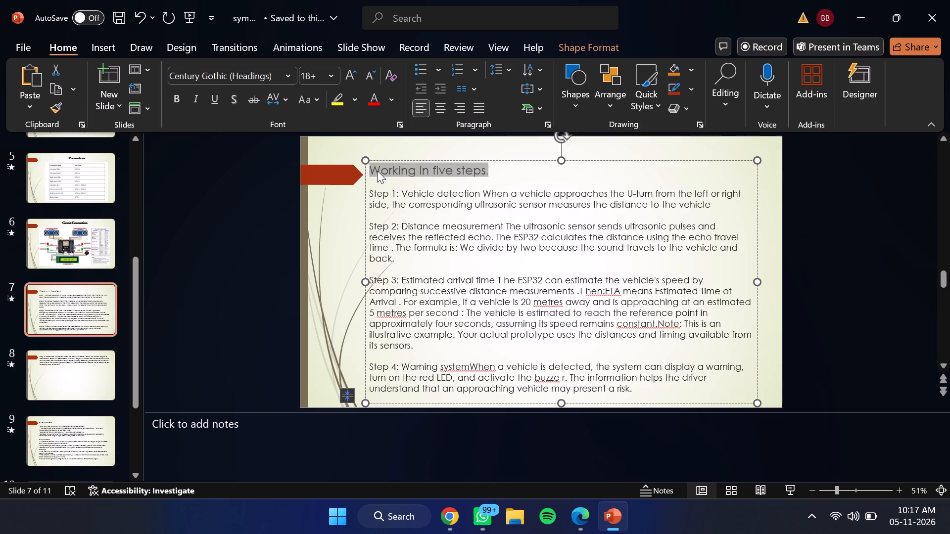
left_click(332, 76)
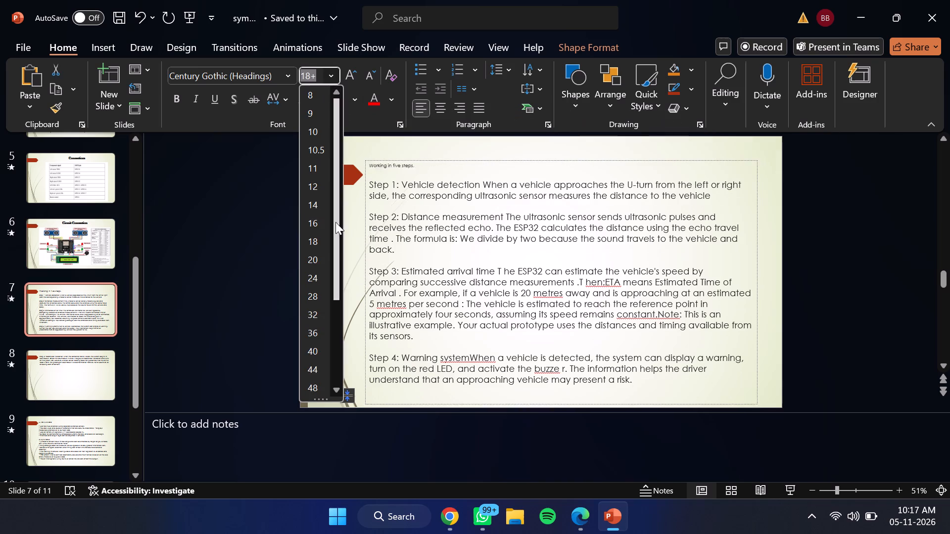
left_click(320, 327)
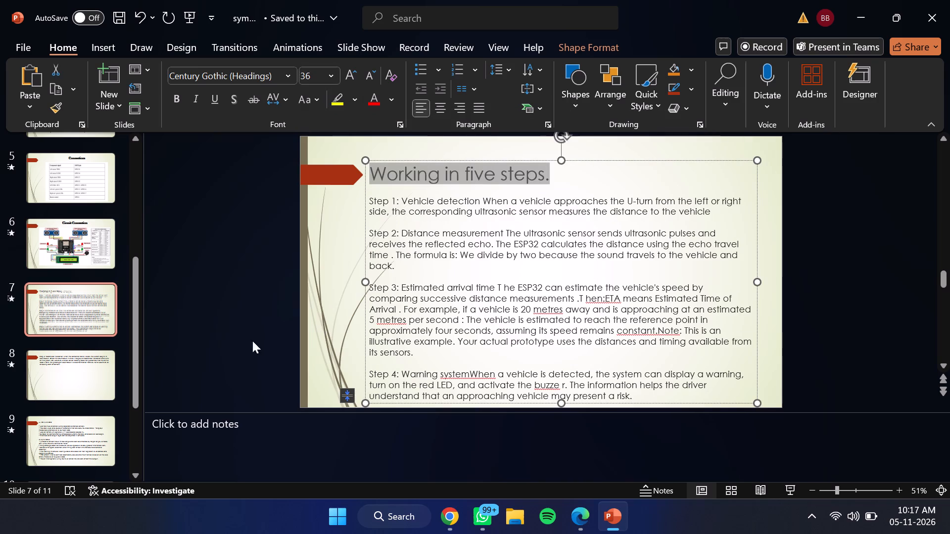
Check the "Connections" title's formatting on slide 5 and apply the matching Baskerville Old Face font to slide 7's "Working in five steps." heading.
left_click(82, 316)
left_click(58, 187)
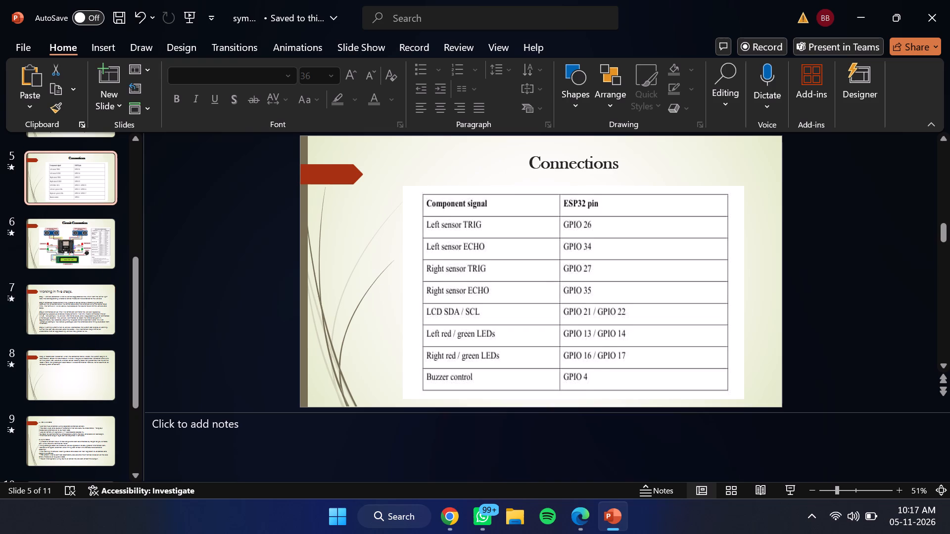
double_click(565, 160)
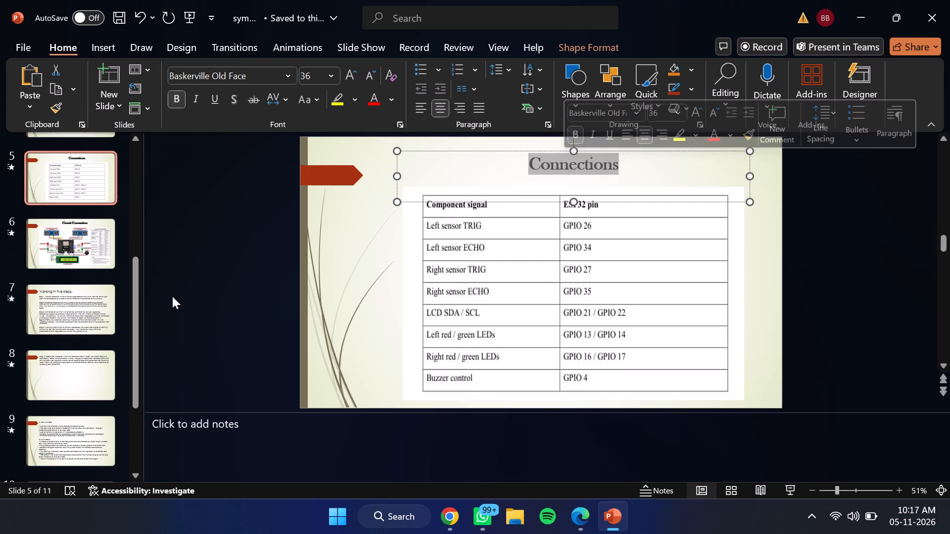
left_click(74, 291)
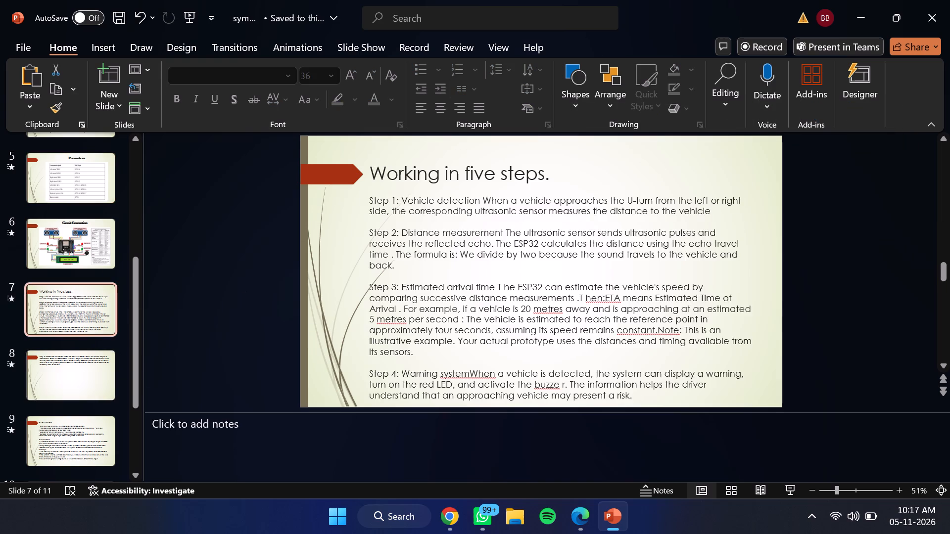
left_click_drag(546, 179, 379, 188)
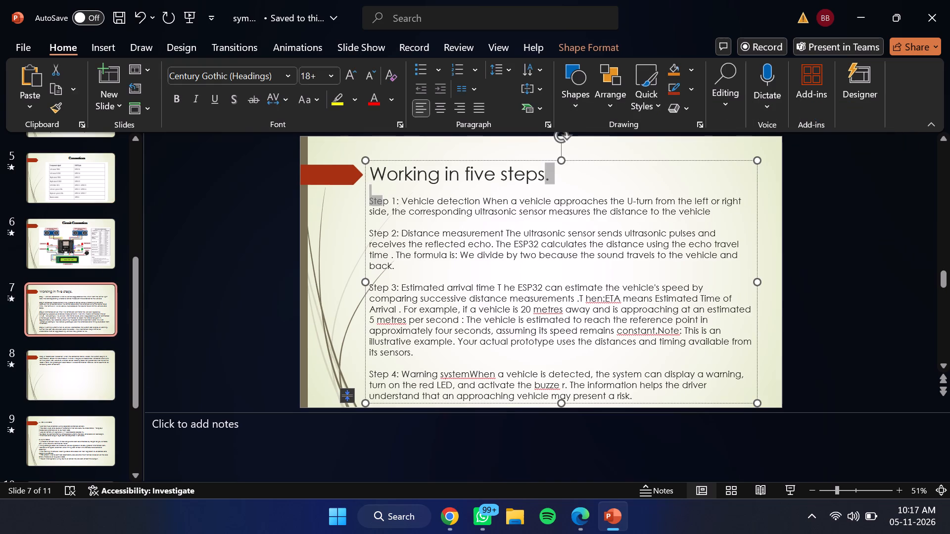
left_click_drag(379, 188, 382, 176)
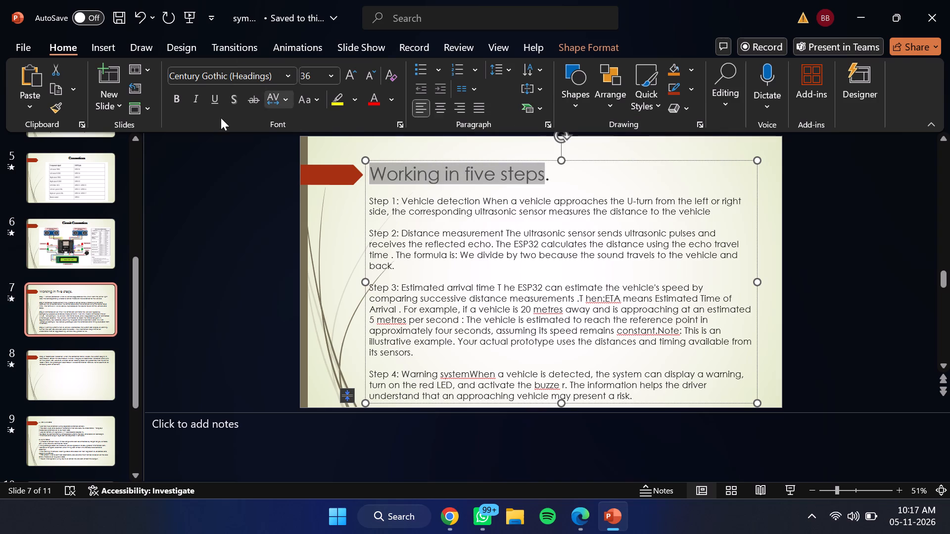
left_click(48, 180)
double_click(592, 160)
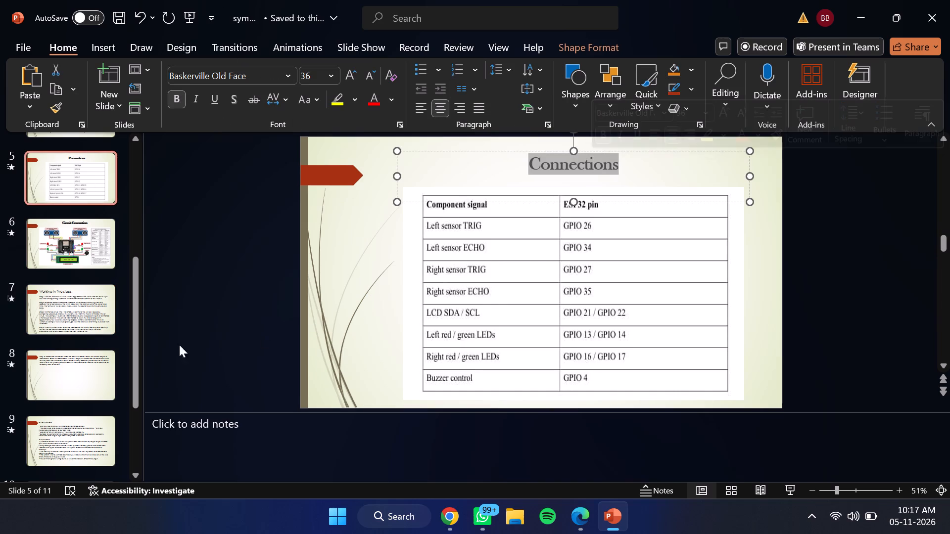
left_click(58, 311)
left_click_drag(550, 175, 541, 175)
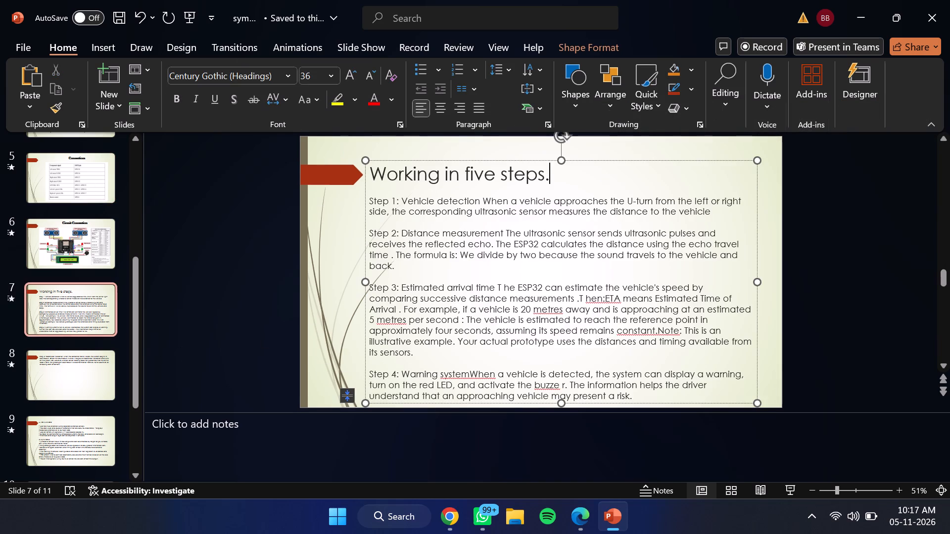
left_click_drag(541, 175, 399, 177)
left_click(274, 78)
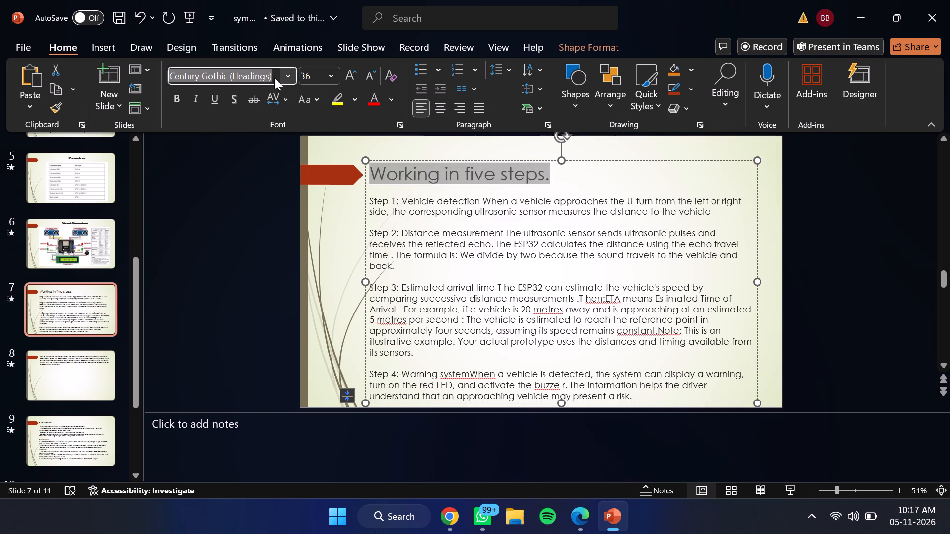
key("BackSpace")
key("b")
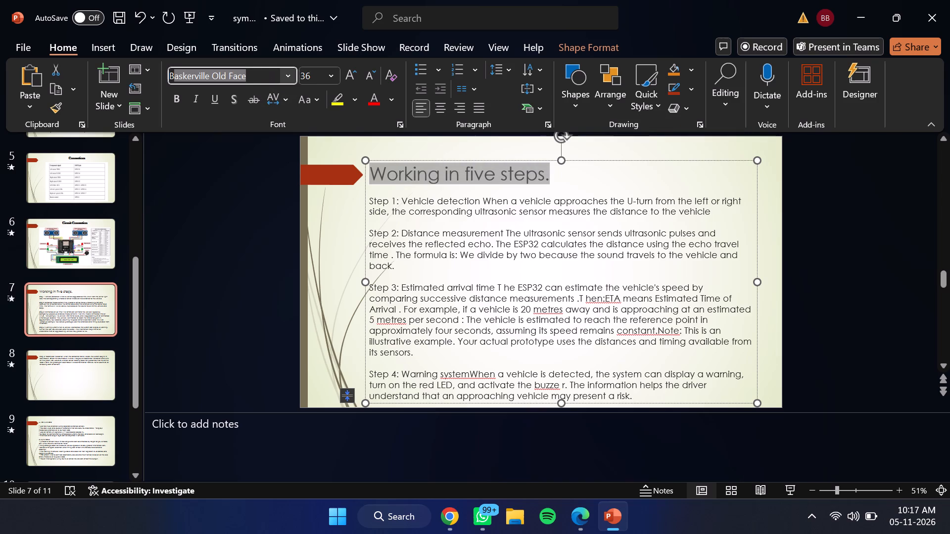
key("Return")
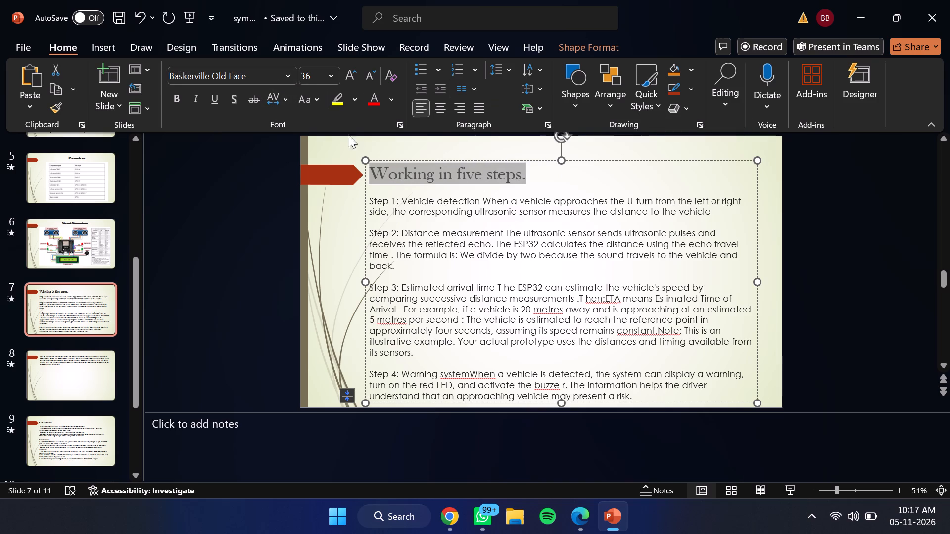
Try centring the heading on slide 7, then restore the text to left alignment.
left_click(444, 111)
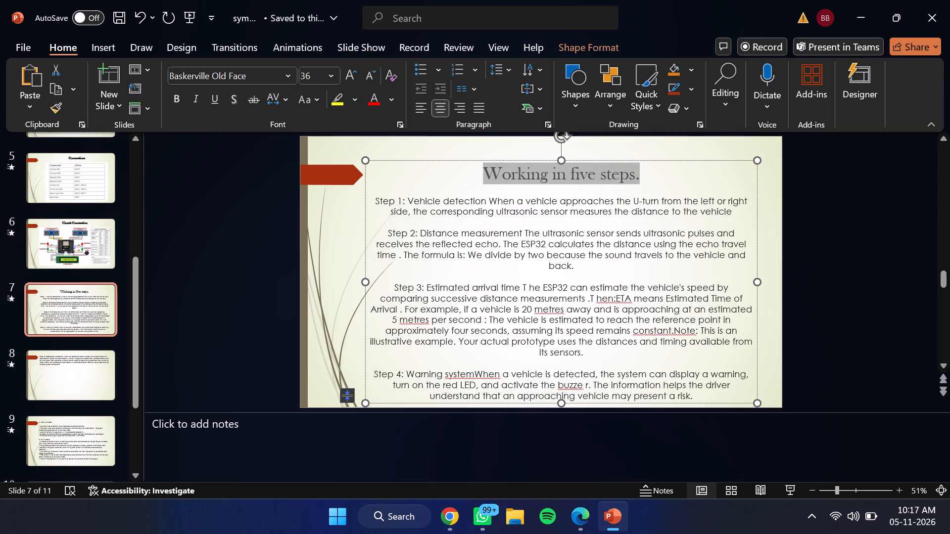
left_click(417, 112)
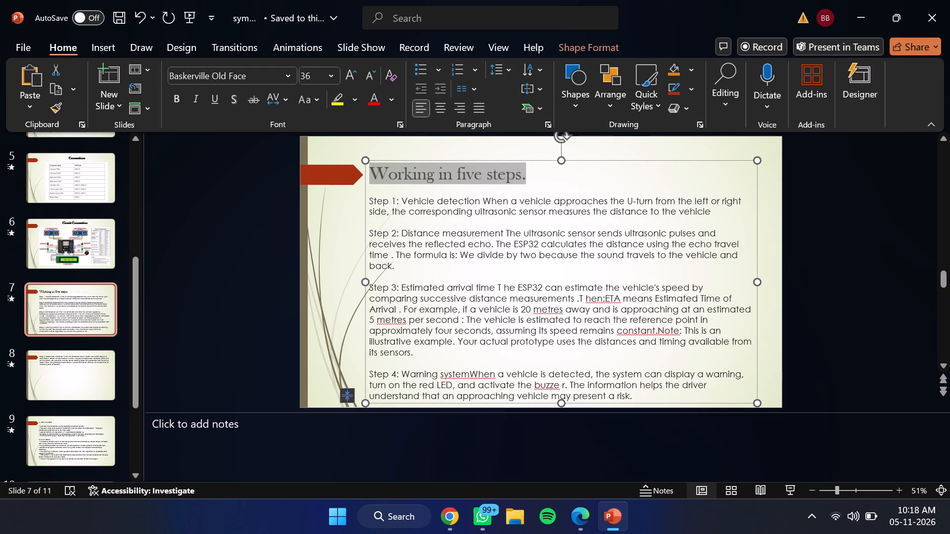
Delete the blank line beneath the "Working in five steps." heading on slide 7 and the heading's final full stop.
double_click(534, 178)
key("BackSpace")
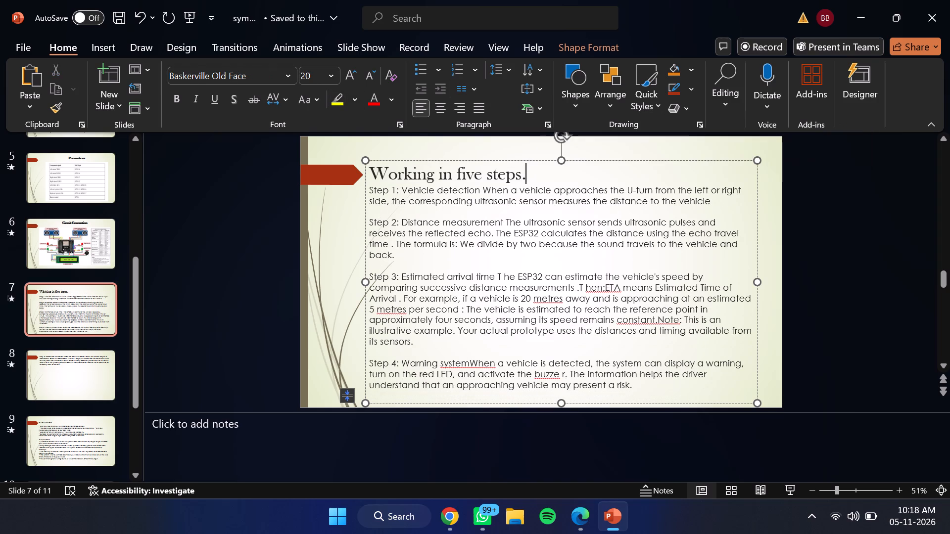
key("BackSpace")
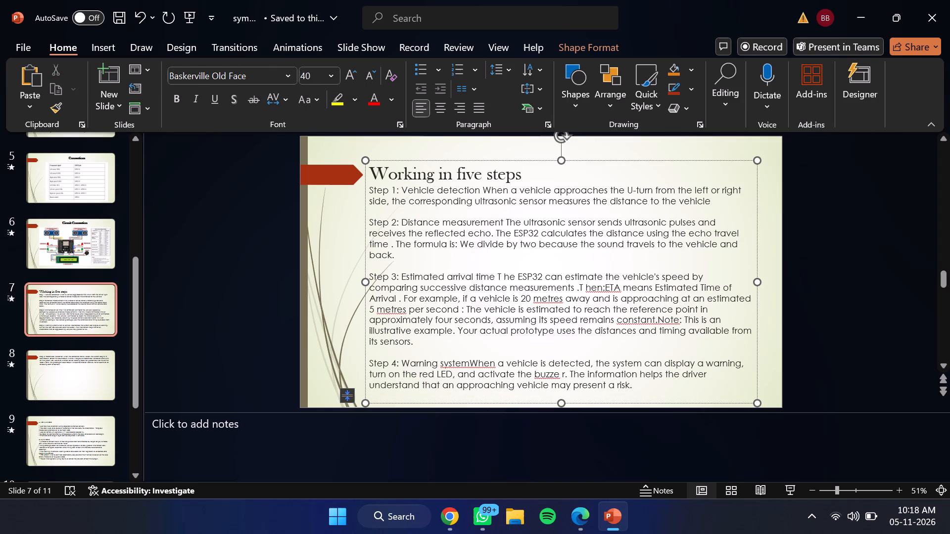
Compare the body text formatting on slide 7 with slide 4's Components text, and examine slides 5, 6 and 8.
left_click_drag(367, 189, 687, 381)
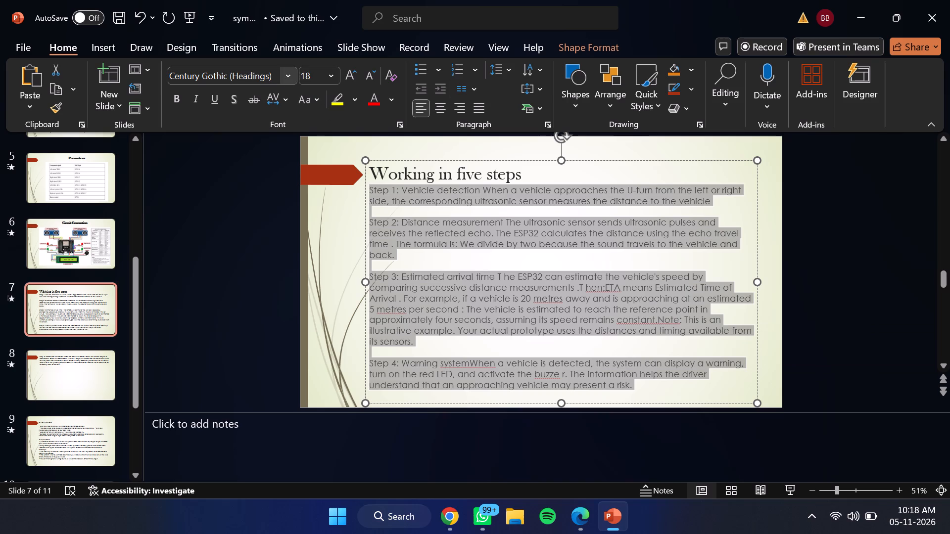
left_click(52, 229)
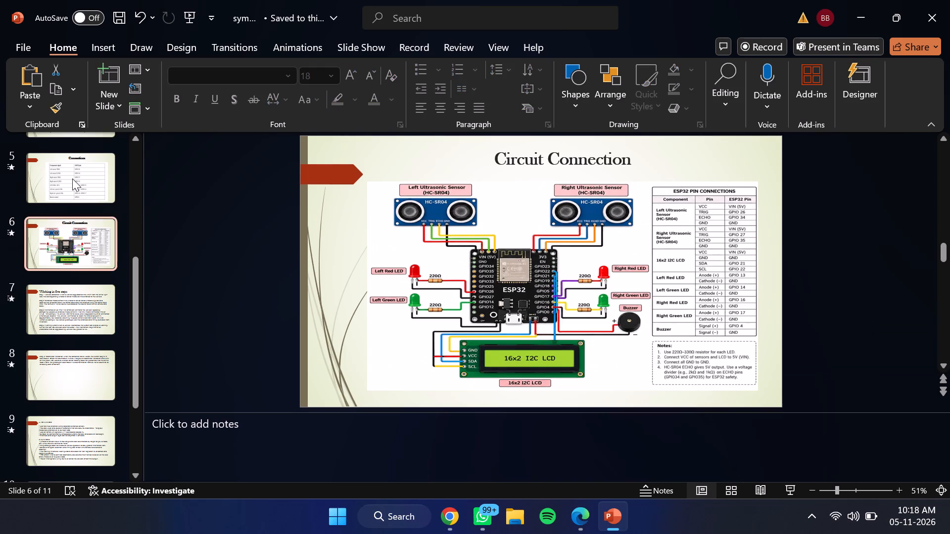
left_click(72, 180)
scroll(78, 181, "up", 1)
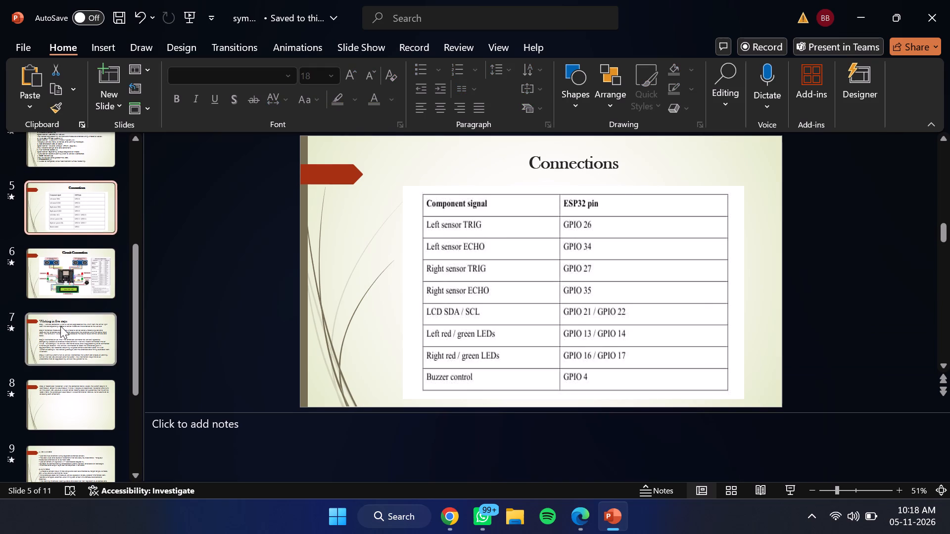
left_click(62, 329)
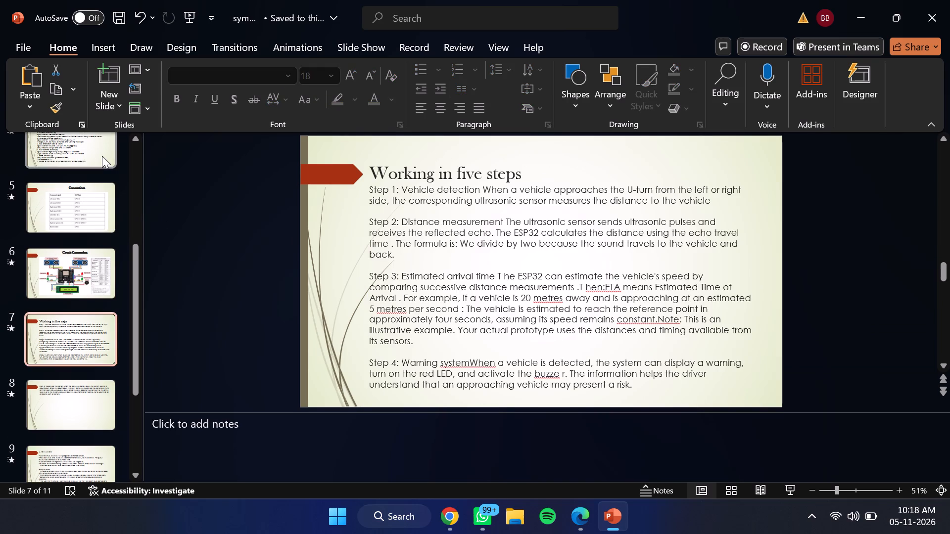
left_click(102, 156)
double_click(467, 238)
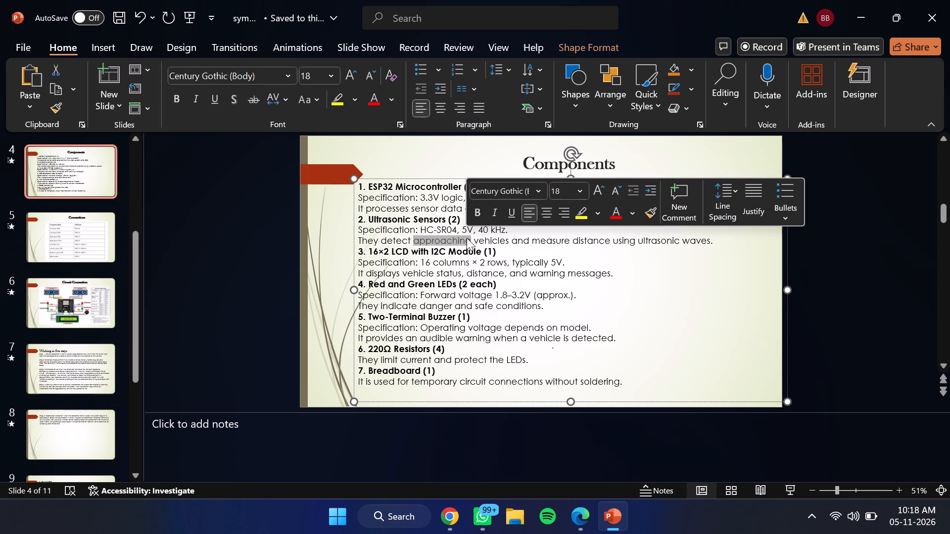
left_click(49, 393)
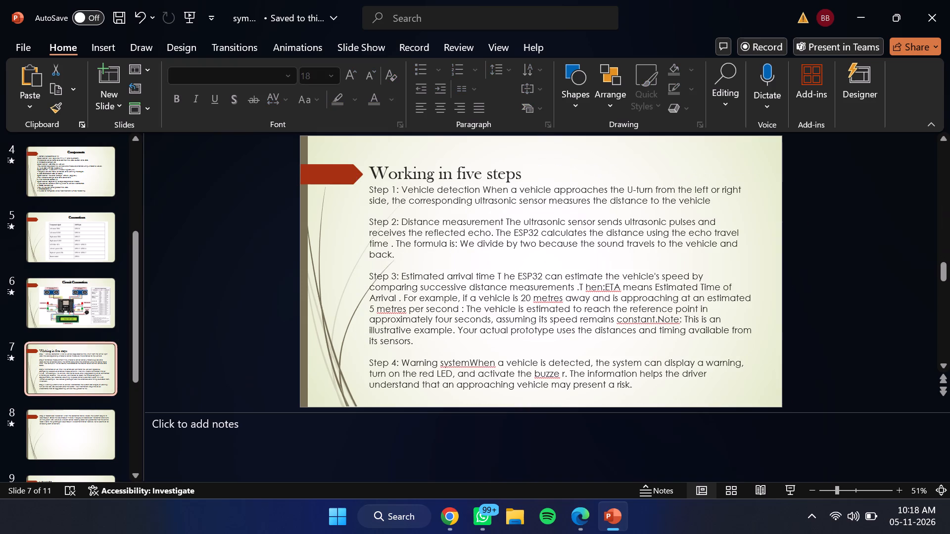
left_click_drag(369, 195, 568, 346)
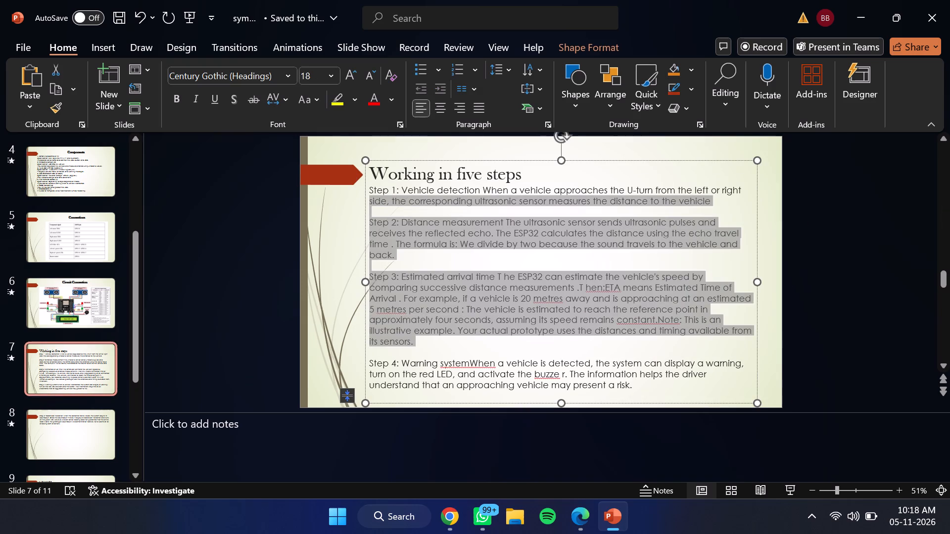
left_click_drag(568, 346, 684, 383)
left_click(659, 389)
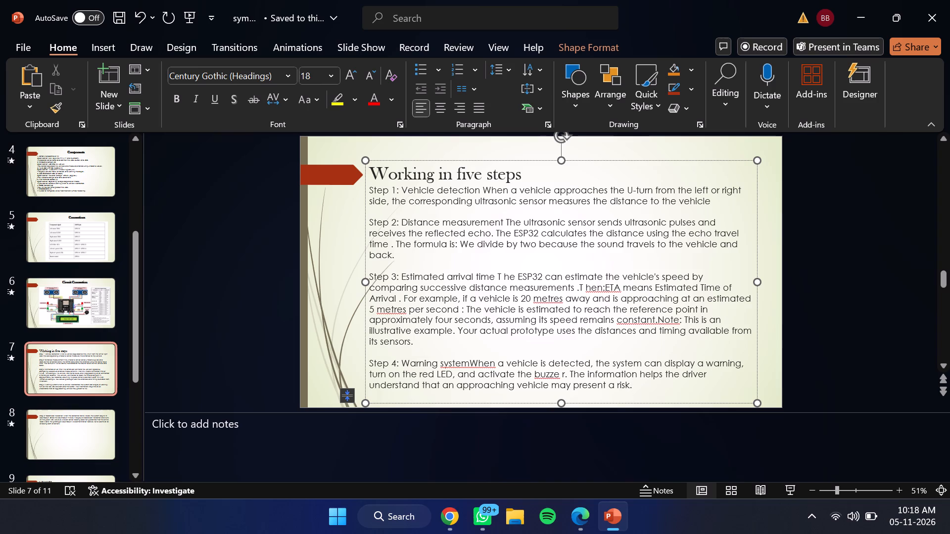
left_click(44, 428)
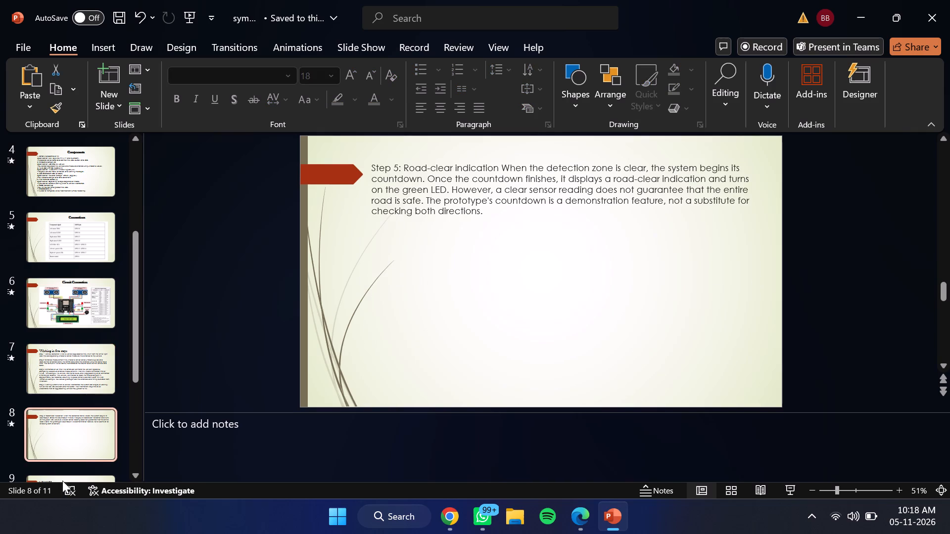
Remove the "4." numbering in front of the ADVANTAGES heading on slide 9.
left_click(65, 475)
scroll(105, 453, "down", 1)
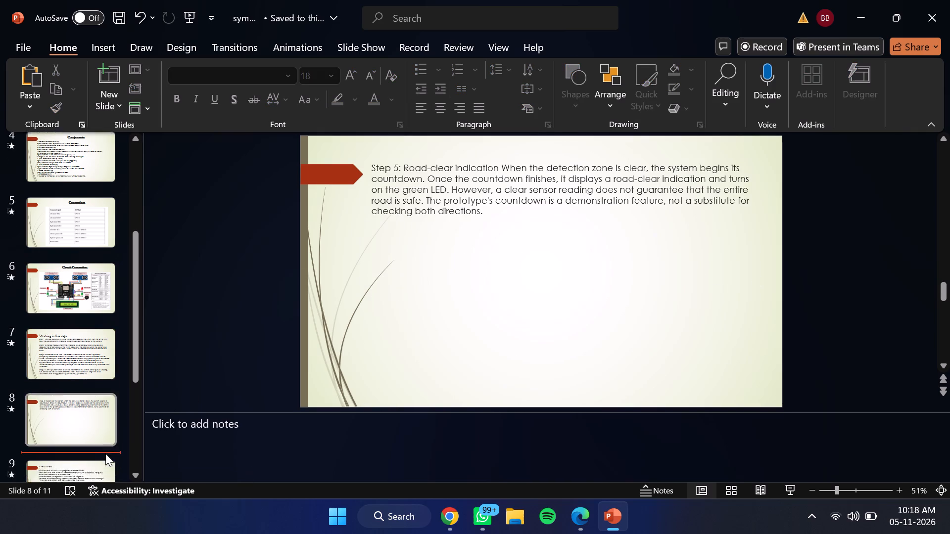
scroll(105, 453, "down", 1)
left_click(84, 420)
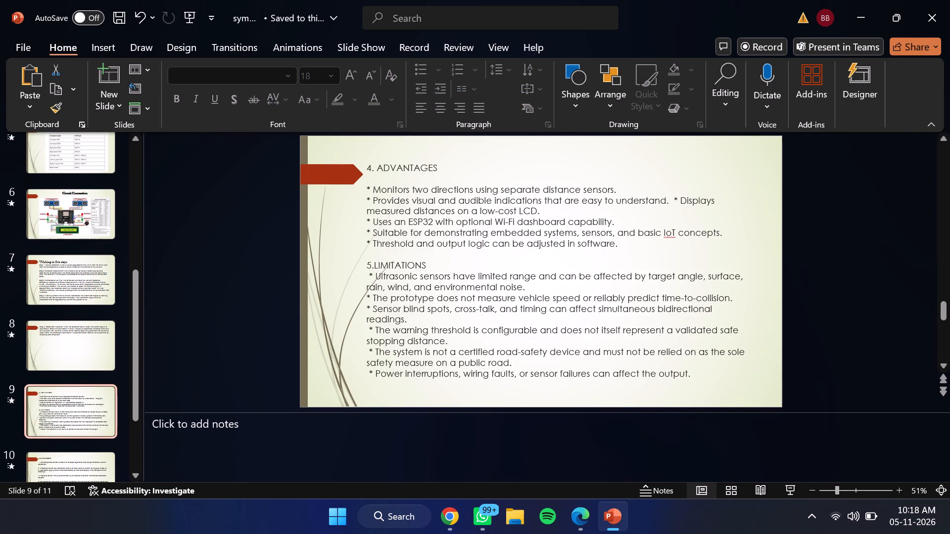
left_click(378, 167)
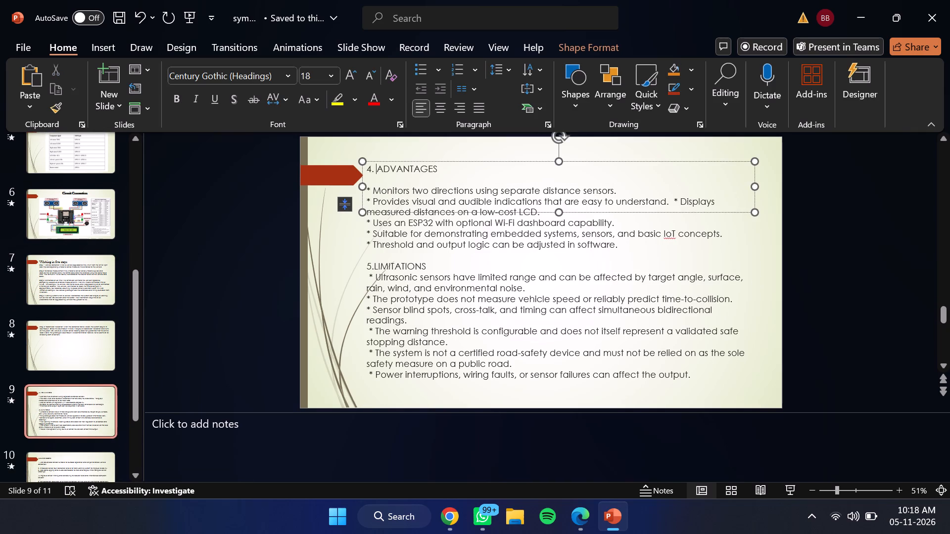
key("BackSpace")
key("BackSpace")
key("BackSpace")
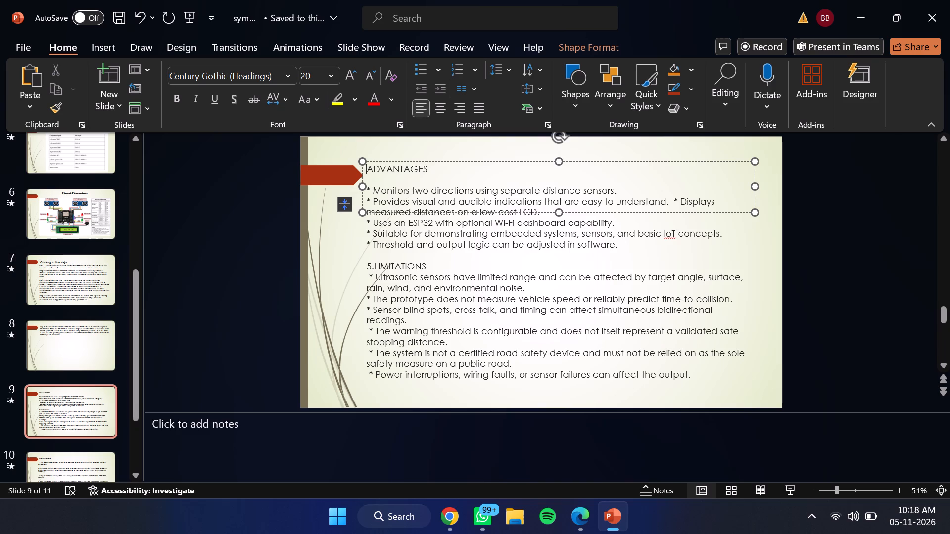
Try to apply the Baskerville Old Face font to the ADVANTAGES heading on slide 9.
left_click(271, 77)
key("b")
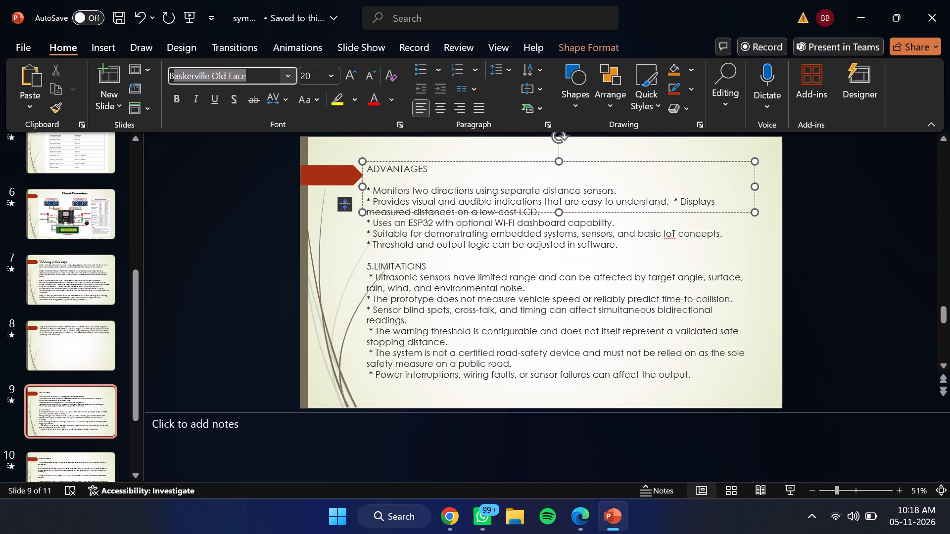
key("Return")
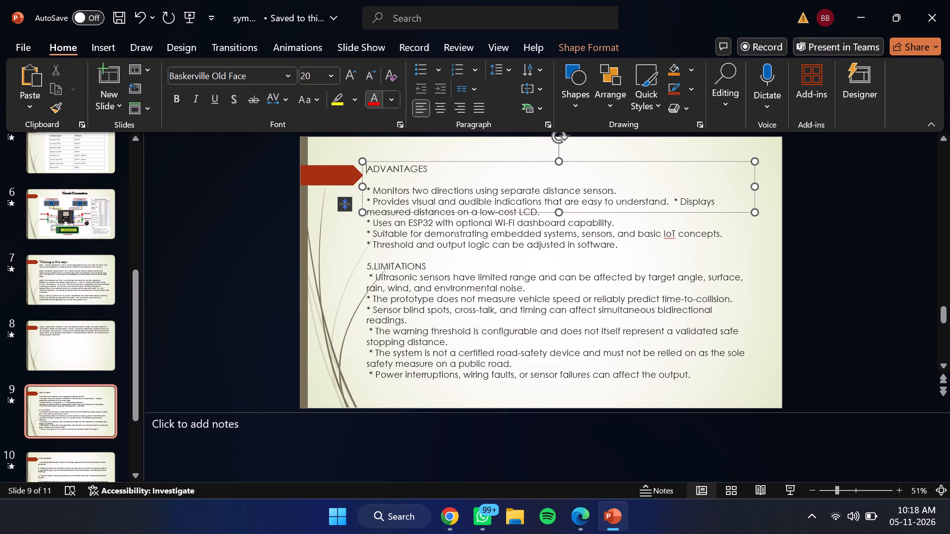
Format slide 9's ADVANTAGES heading in bold at font size 36.
left_click_drag(428, 166, 365, 164)
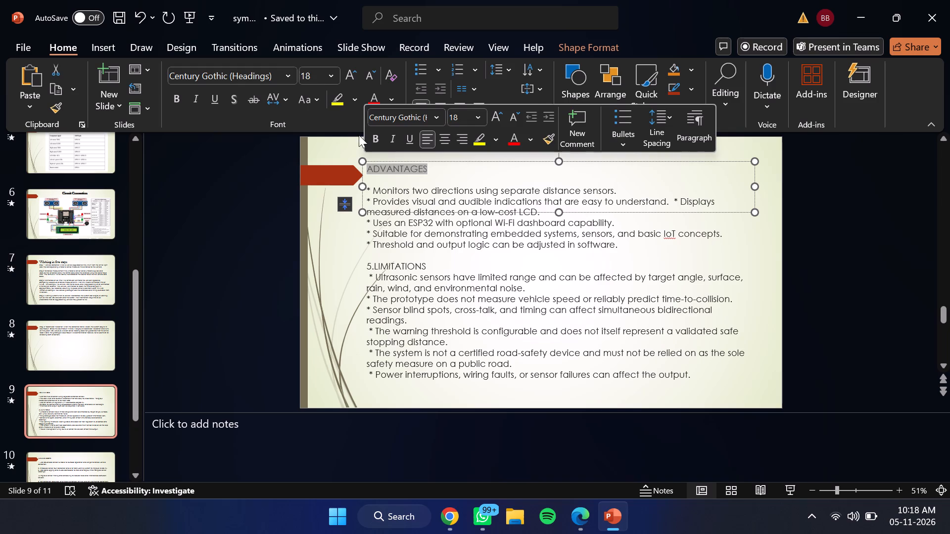
left_click(334, 78)
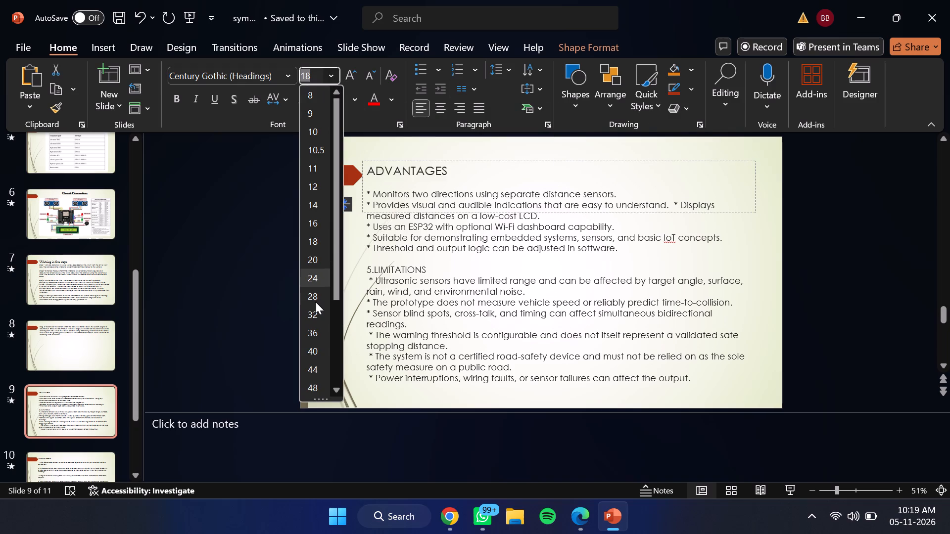
left_click(321, 328)
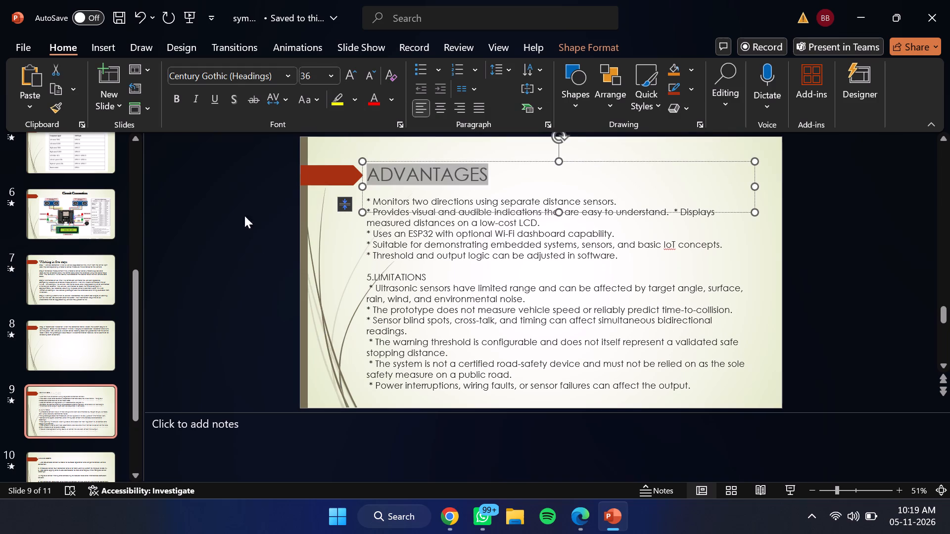
left_click(172, 106)
left_click(508, 231)
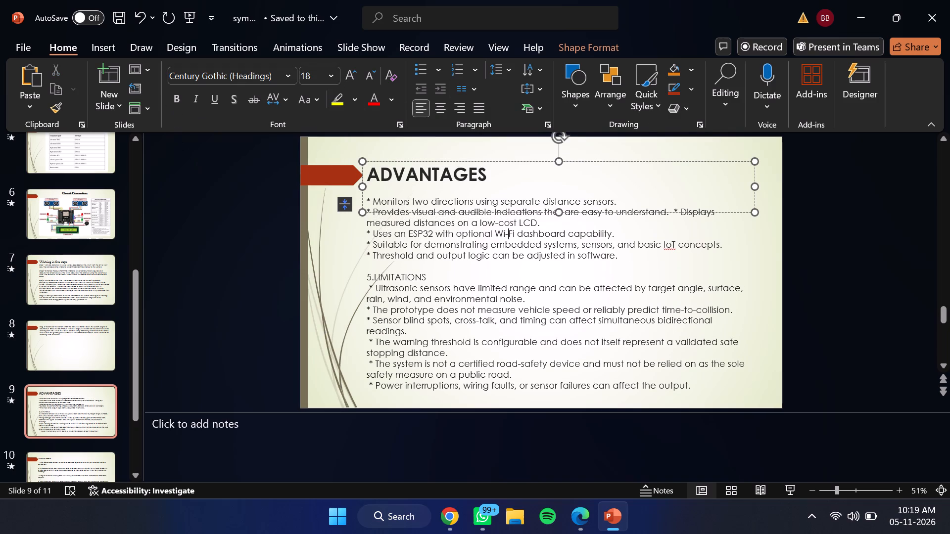
Examine the headings on slides 5 to 8 for comparison with slide 9's ADVANTAGES heading, and return to slide 9.
left_click(84, 281)
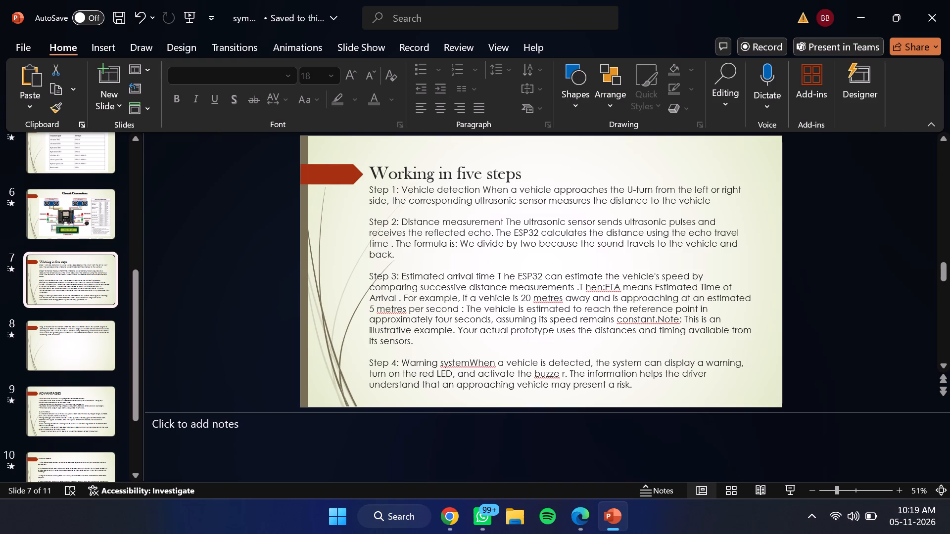
left_click(58, 150)
left_click(76, 218)
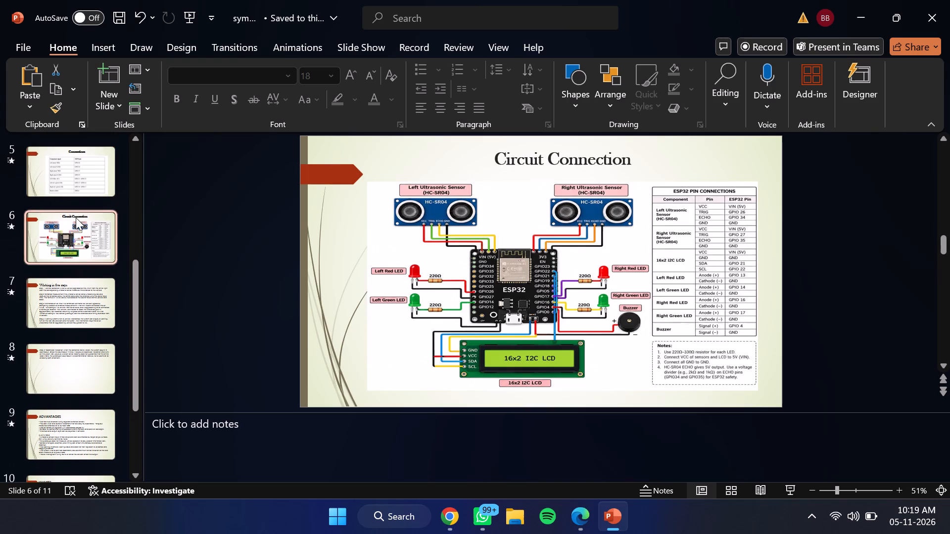
left_click(102, 391)
left_click(96, 419)
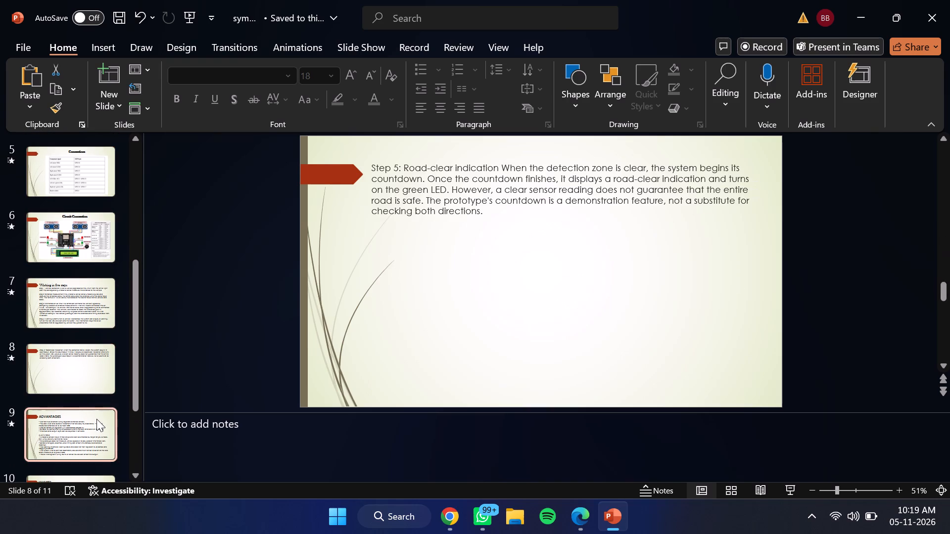
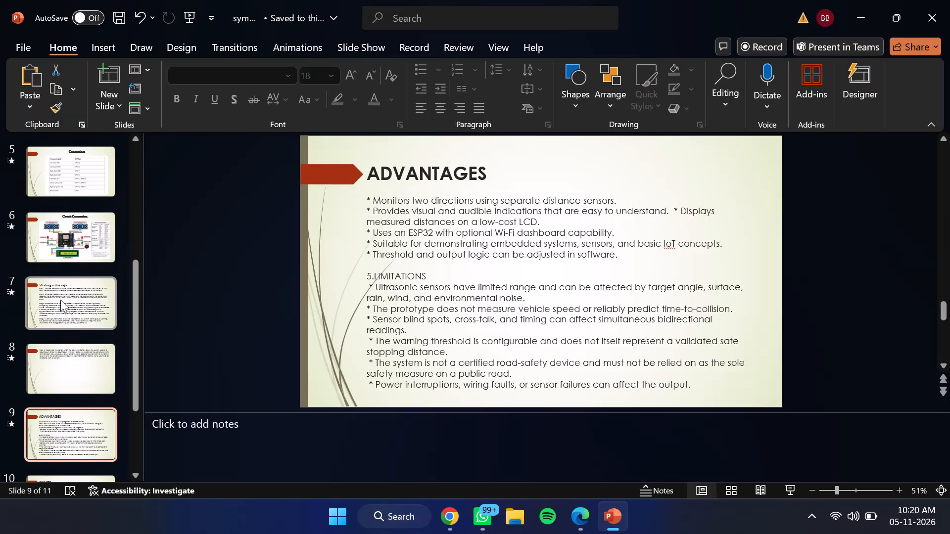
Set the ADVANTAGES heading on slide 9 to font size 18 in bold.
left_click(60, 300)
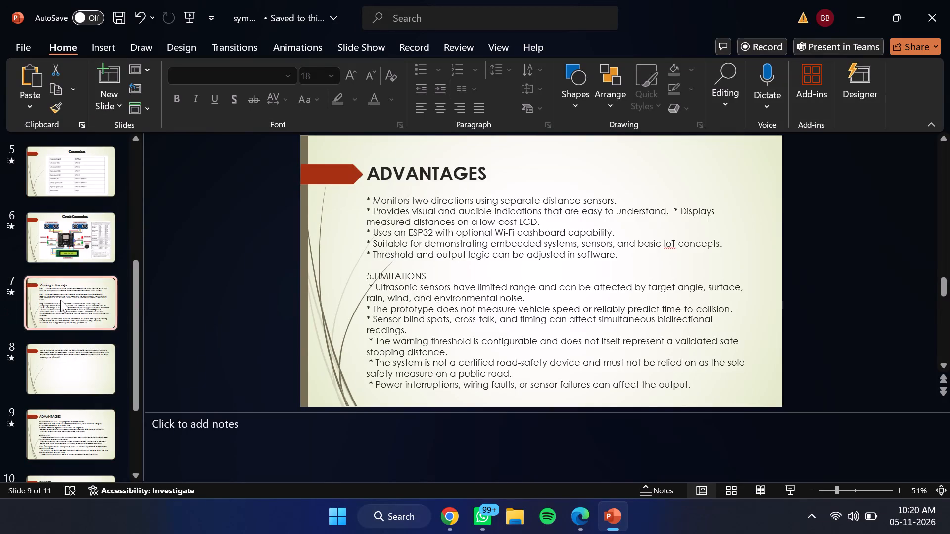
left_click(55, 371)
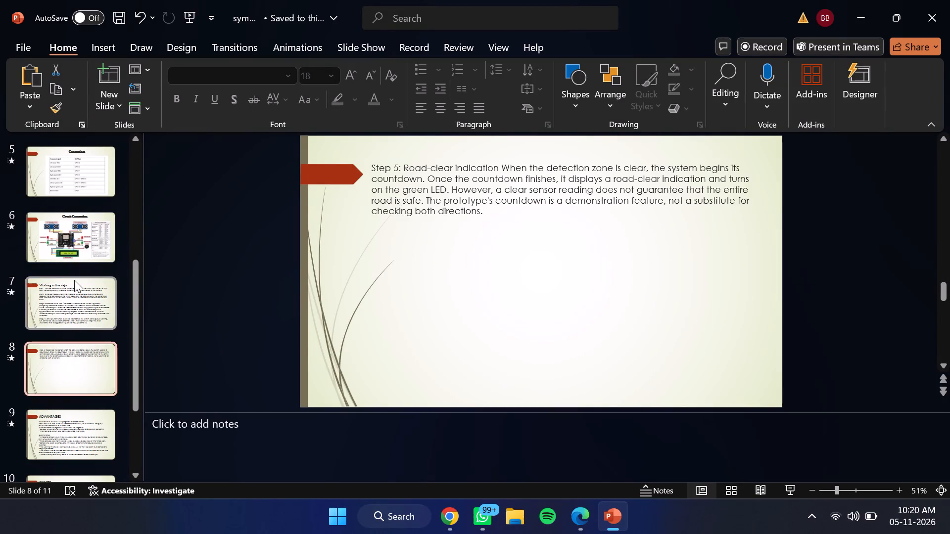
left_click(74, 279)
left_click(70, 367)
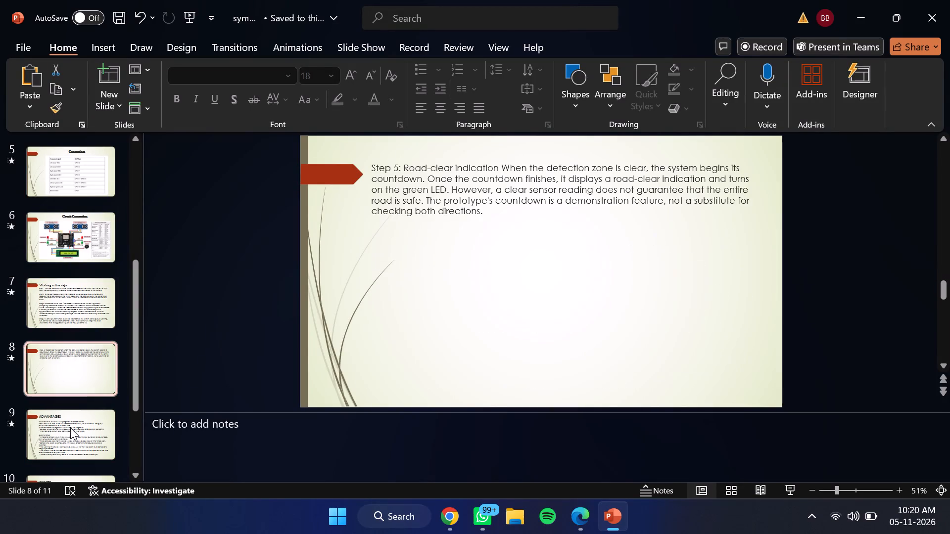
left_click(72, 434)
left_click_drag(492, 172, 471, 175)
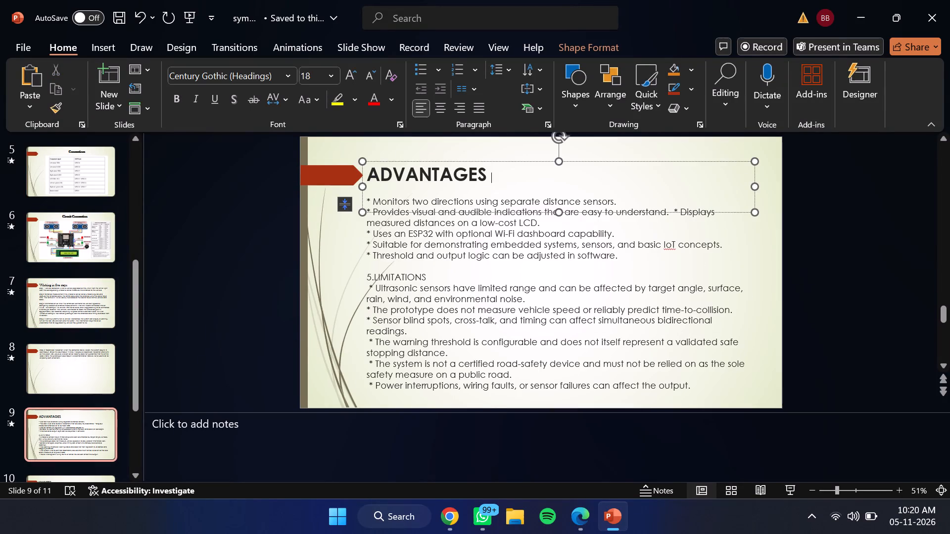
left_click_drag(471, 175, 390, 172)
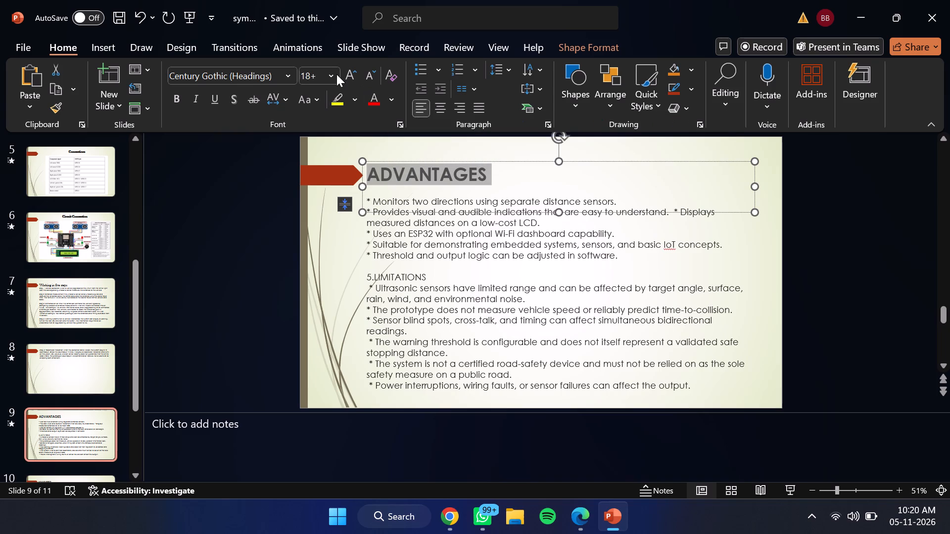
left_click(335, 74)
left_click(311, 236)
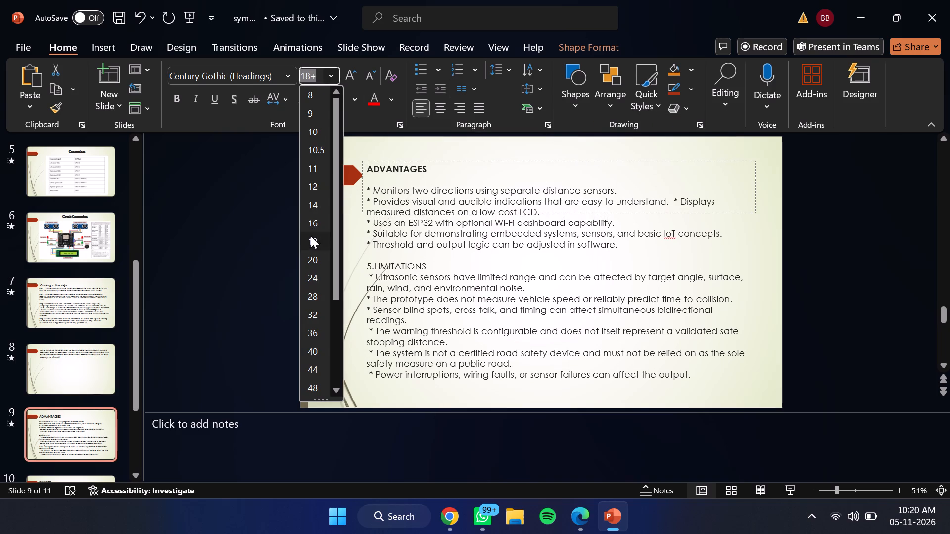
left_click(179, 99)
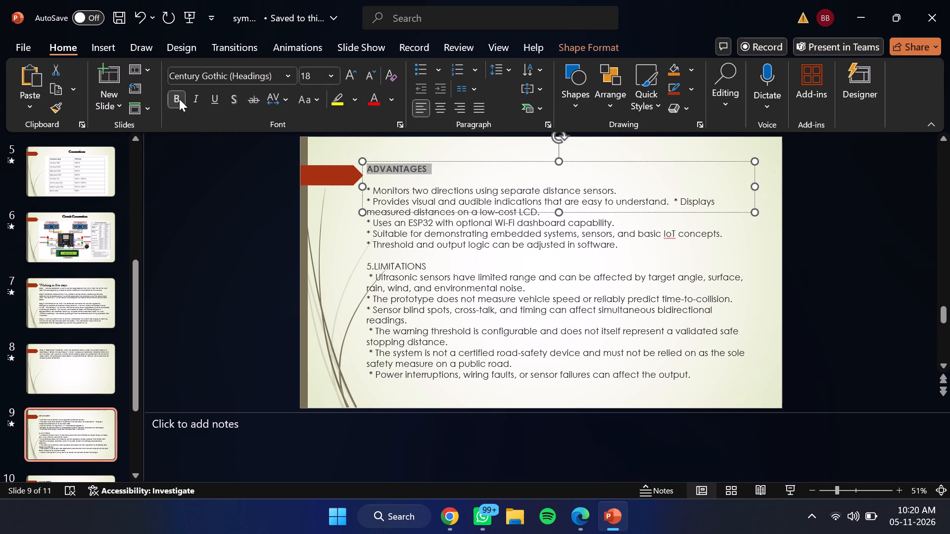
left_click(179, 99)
Check the "Working in five steps" heading's formatting on slide 7 and set slide 9's ADVANTAGES heading to size 36.
left_click(25, 307)
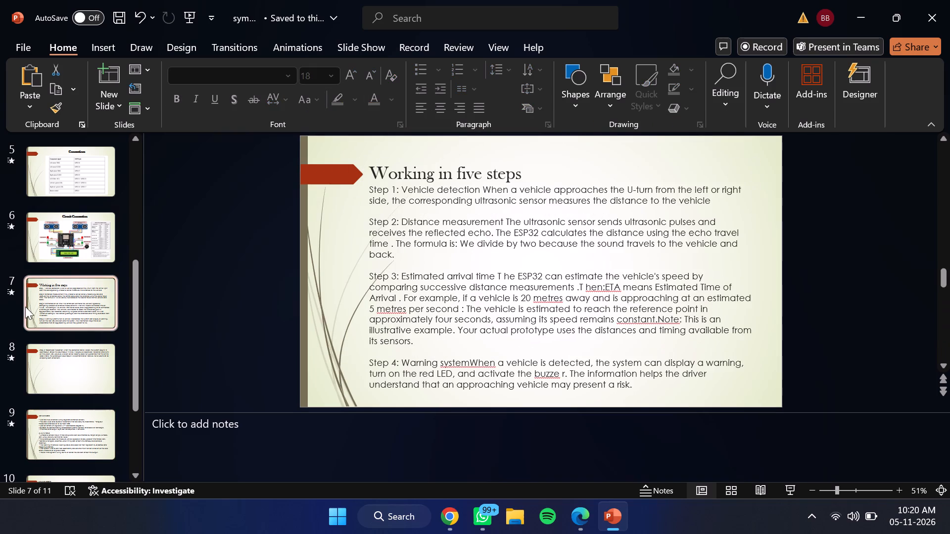
left_click_drag(522, 172, 467, 176)
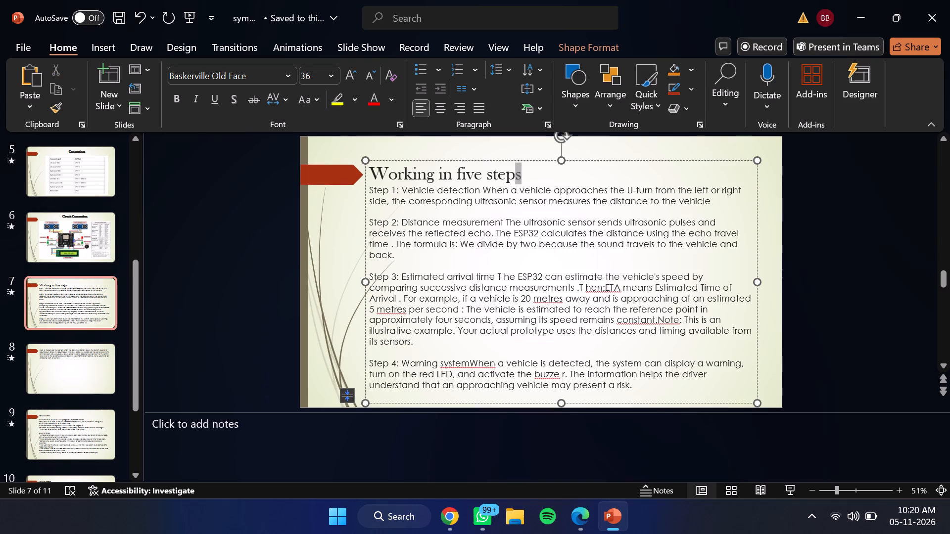
left_click_drag(467, 176, 393, 169)
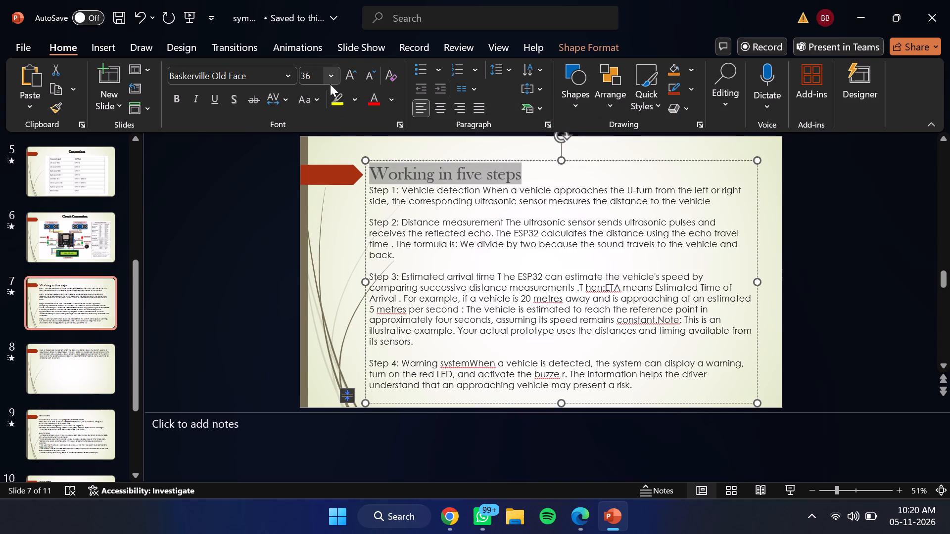
left_click(71, 365)
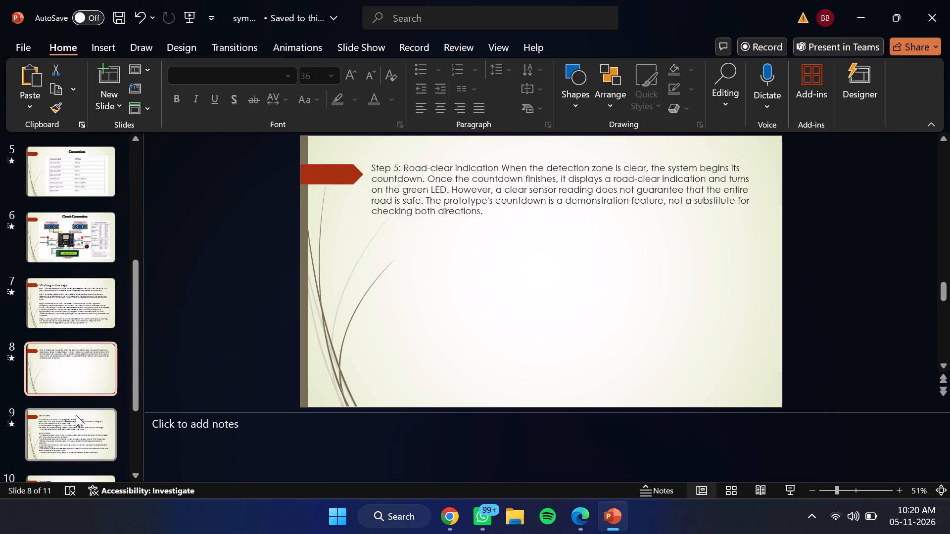
left_click(76, 415)
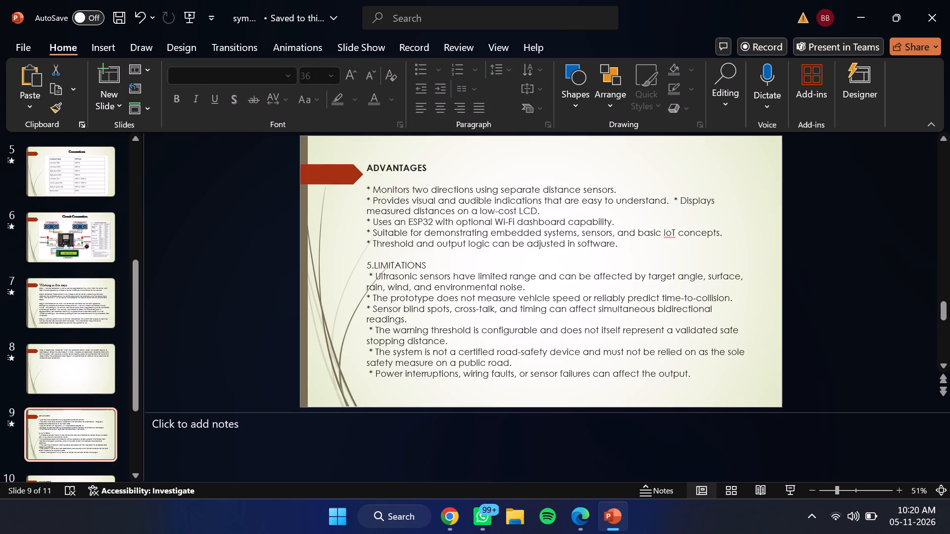
left_click_drag(429, 166, 367, 174)
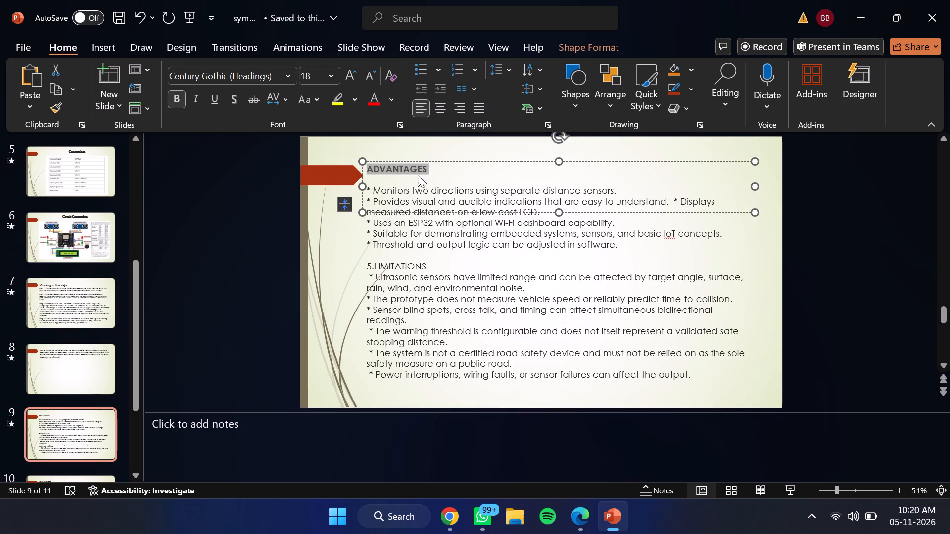
left_click(314, 73)
type("36")
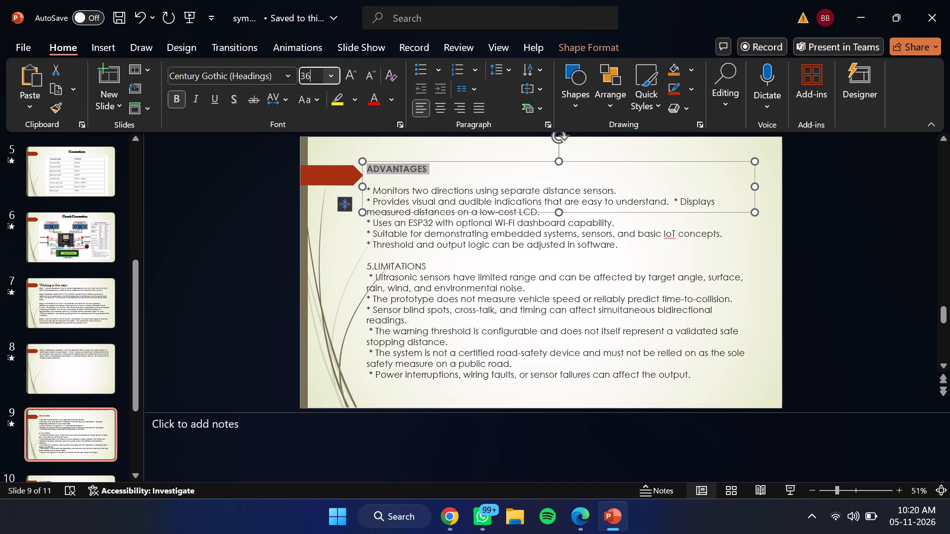
key("Return")
Shorten the ADVANTAGES title box on slide 9 from its bottom edge so it ends just above the first bullet point.
left_click(575, 247)
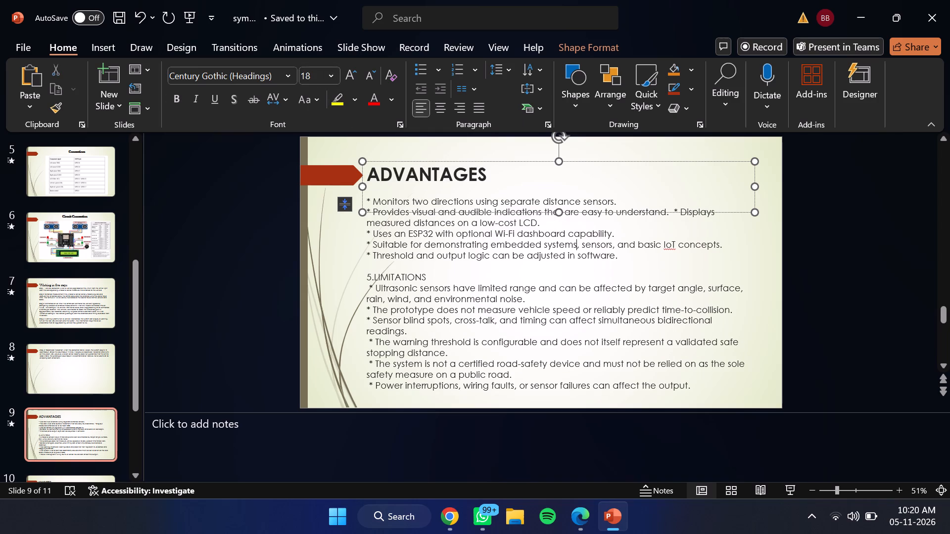
left_click_drag(557, 212, 556, 208)
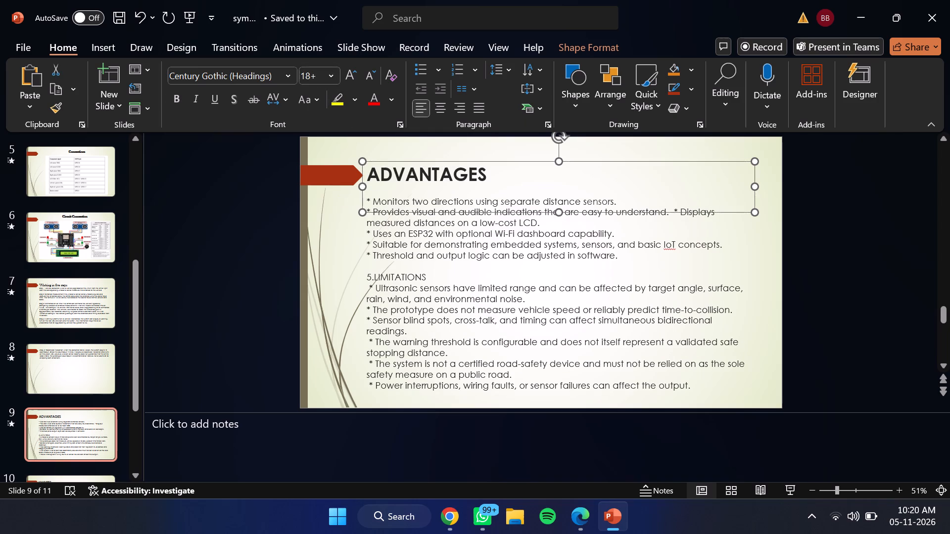
left_click_drag(556, 208, 556, 190)
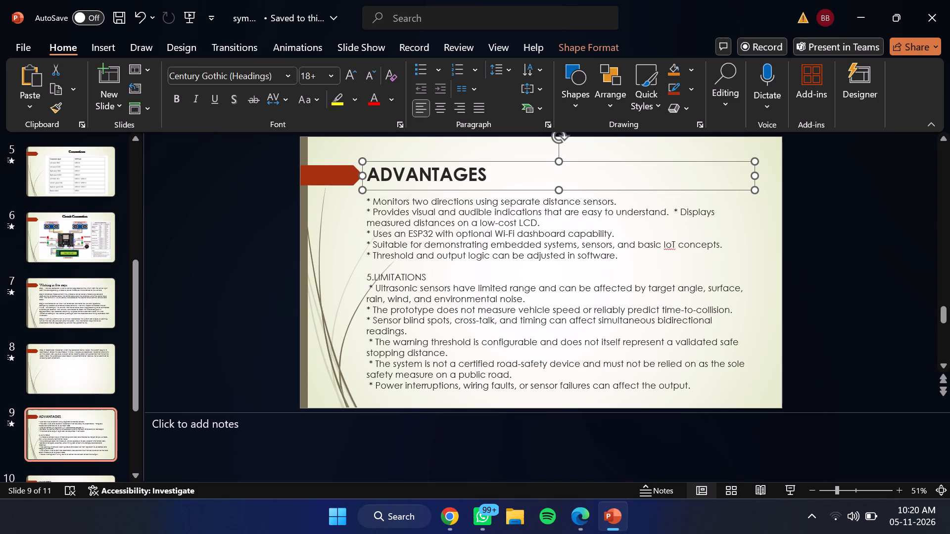
Remove the "5." numbering from the FUTURE SCOPE heading on slide 10.
scroll(86, 421, "down", 2)
left_click(81, 394)
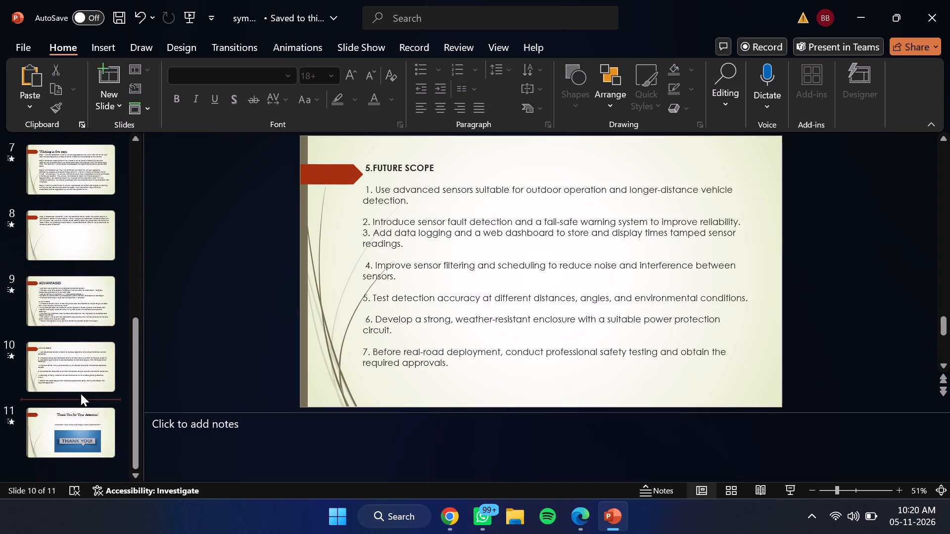
left_click(375, 165)
key("BackSpace")
key("BackSpace")
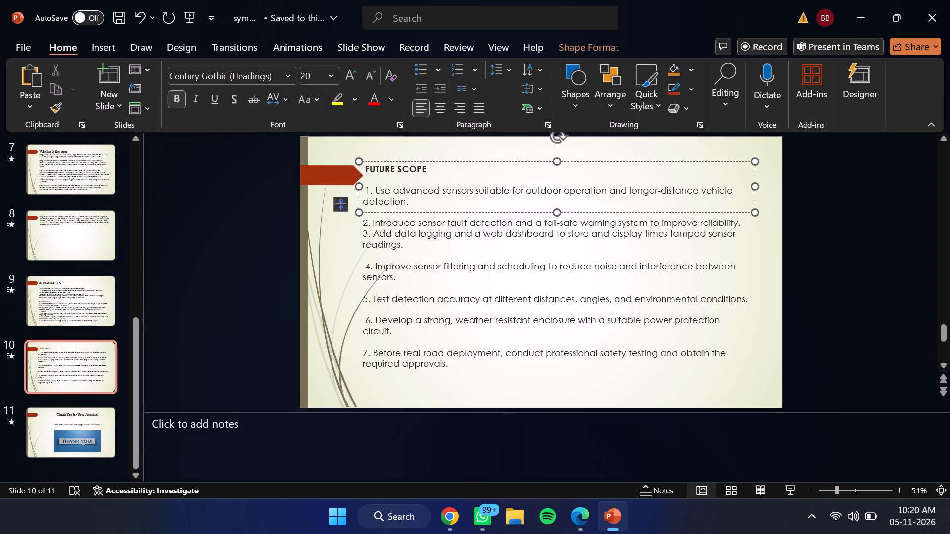
Format slide 10's FUTURE SCOPE heading in Baskerville Old Face at size 36 and shorten its title box to end above the first item.
left_click_drag(429, 171, 369, 168)
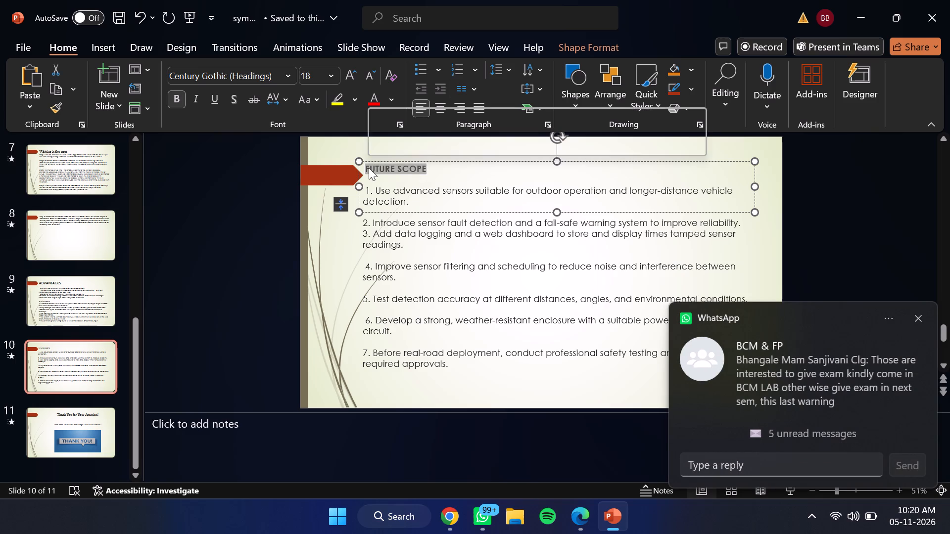
left_click(271, 75)
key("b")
key("Return")
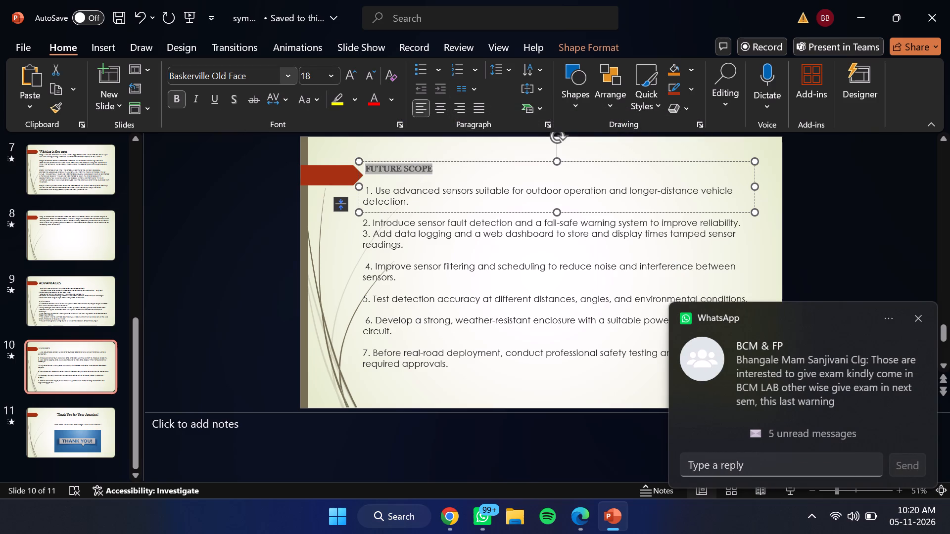
left_click(327, 80)
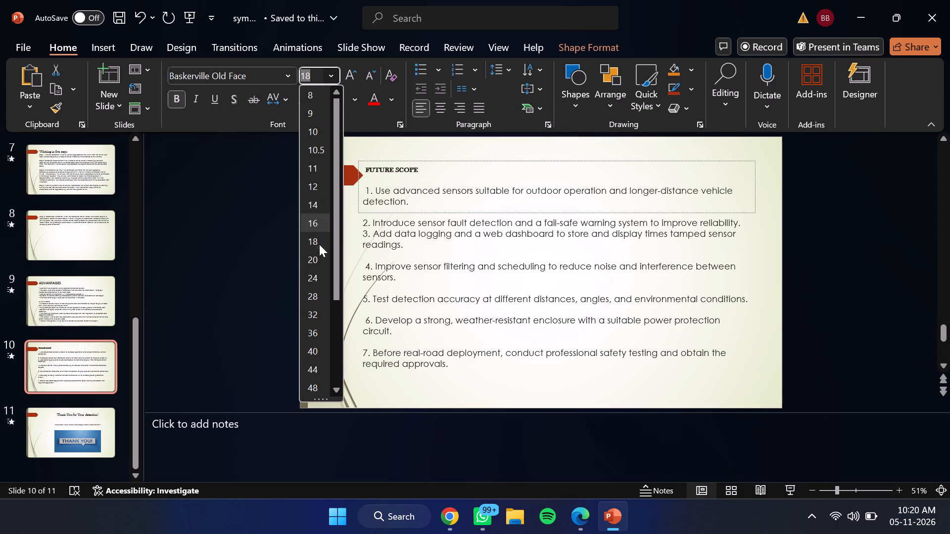
left_click(313, 329)
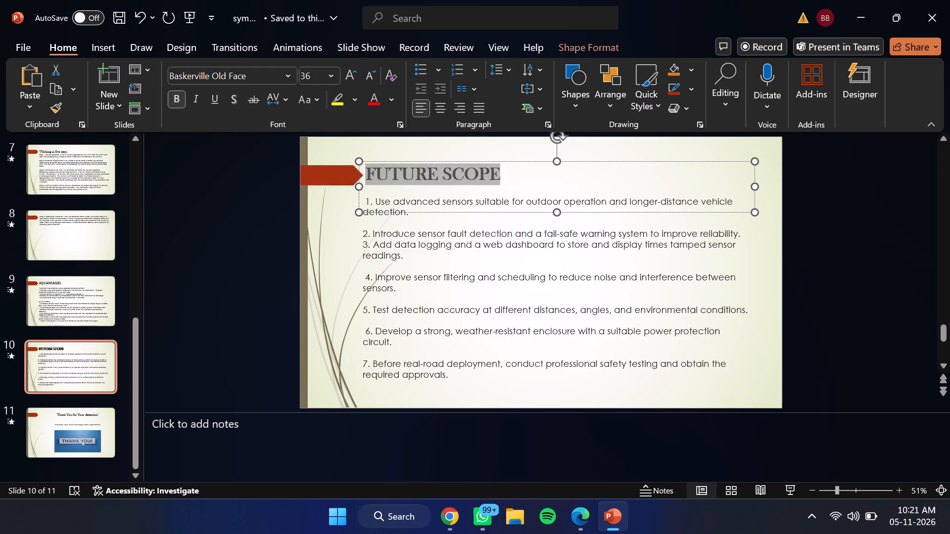
left_click_drag(553, 212, 555, 189)
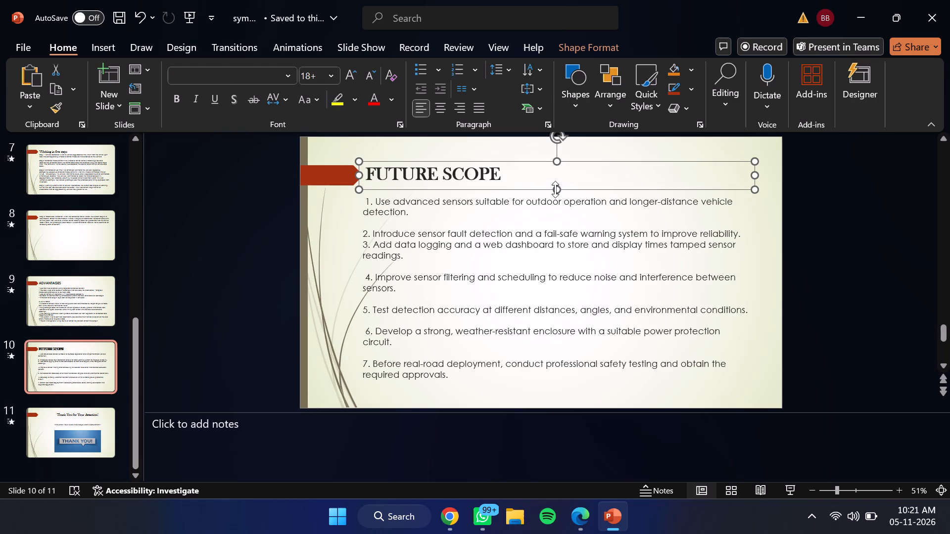
Delete the entire "Thank You for Your Attention!" title text on slide 11.
left_click(67, 419)
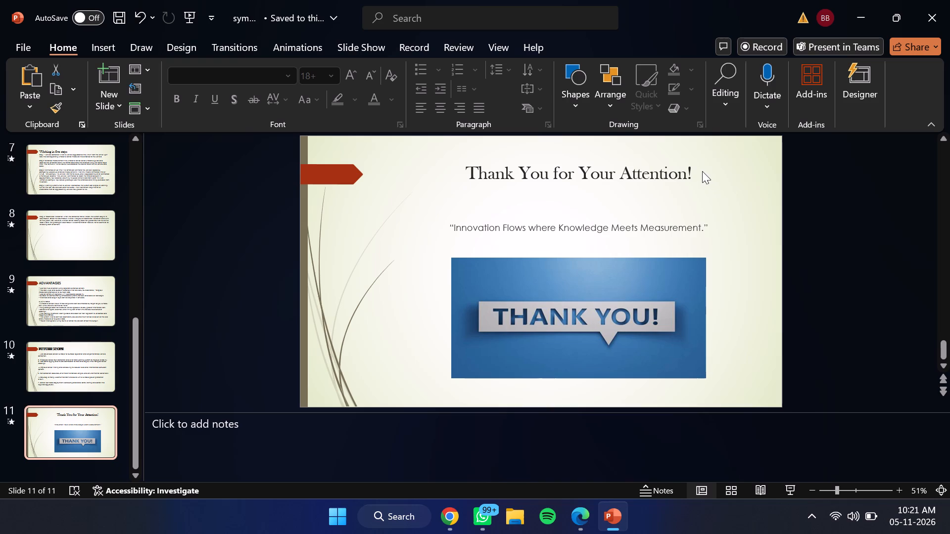
left_click_drag(688, 175, 681, 175)
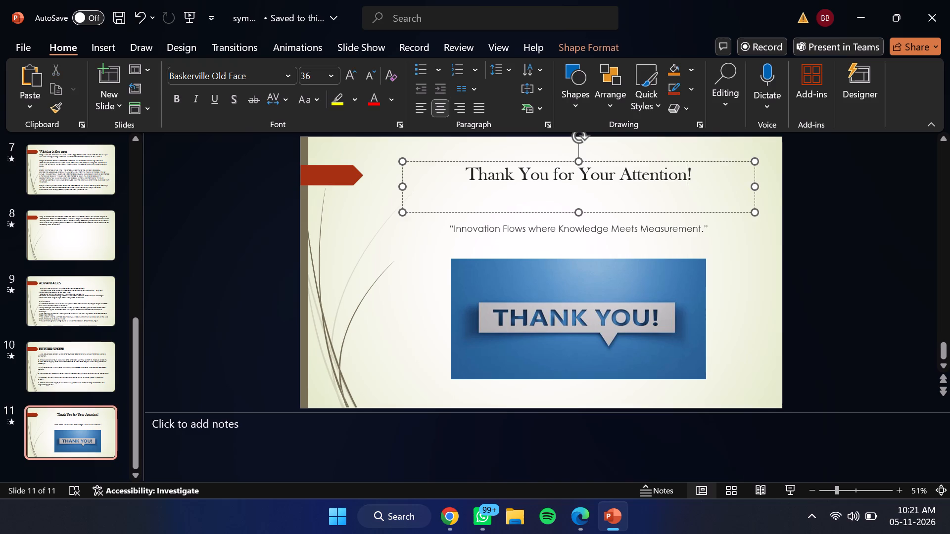
left_click_drag(681, 175, 486, 190)
key("Delete")
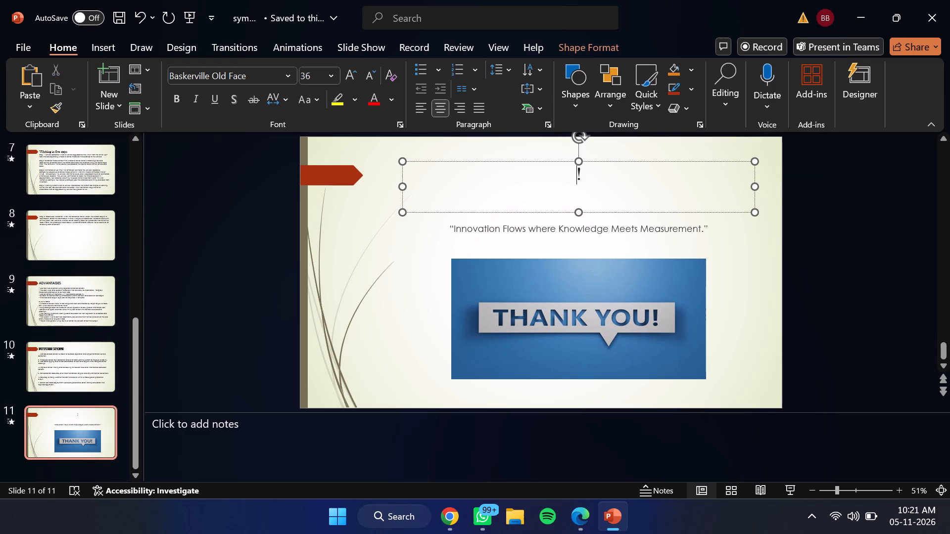
left_click(589, 175)
key("BackSpace")
Delete the "Innovation Flows where Knowledge Meets Measurement." quote above the picture on slide 11.
left_click_drag(717, 233, 441, 233)
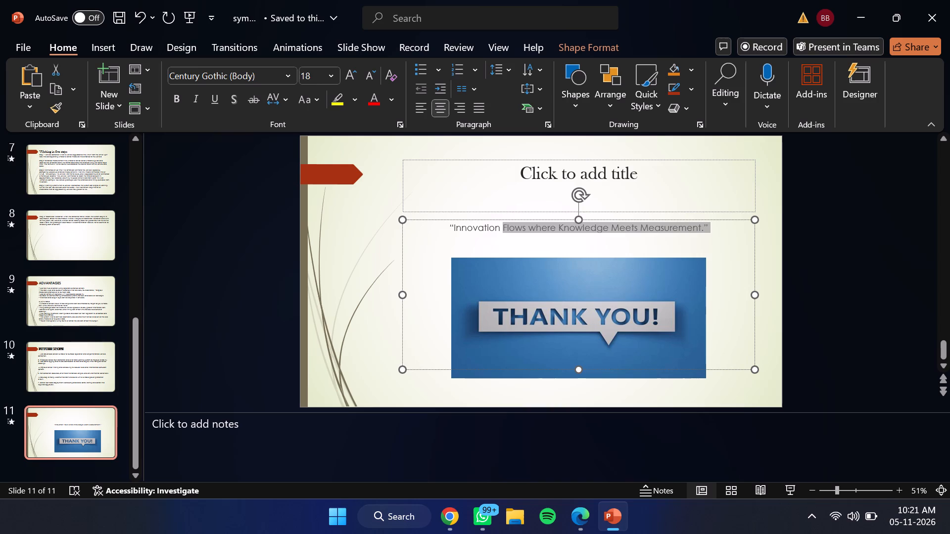
left_click_drag(441, 233, 438, 223)
key("Delete")
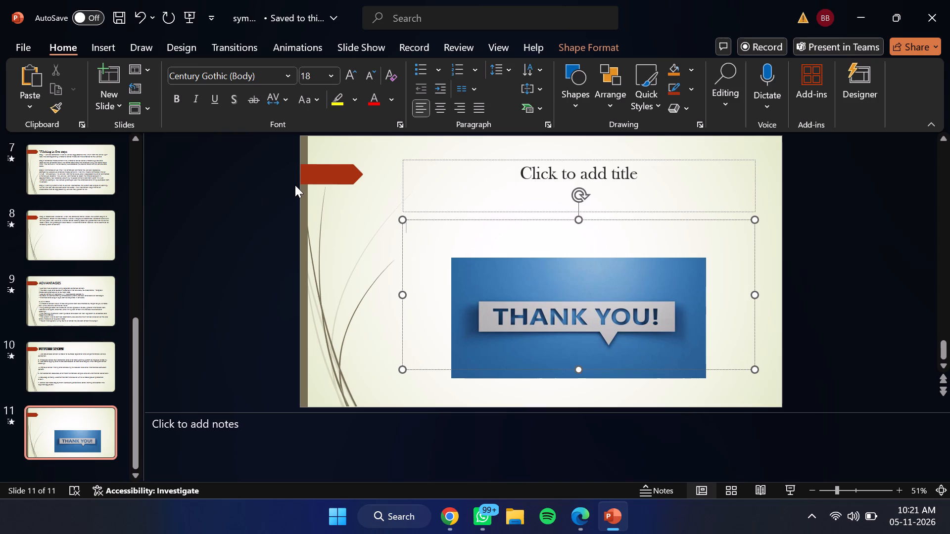
Insert a new slide with the Blank layout after slide 11.
left_click(109, 104)
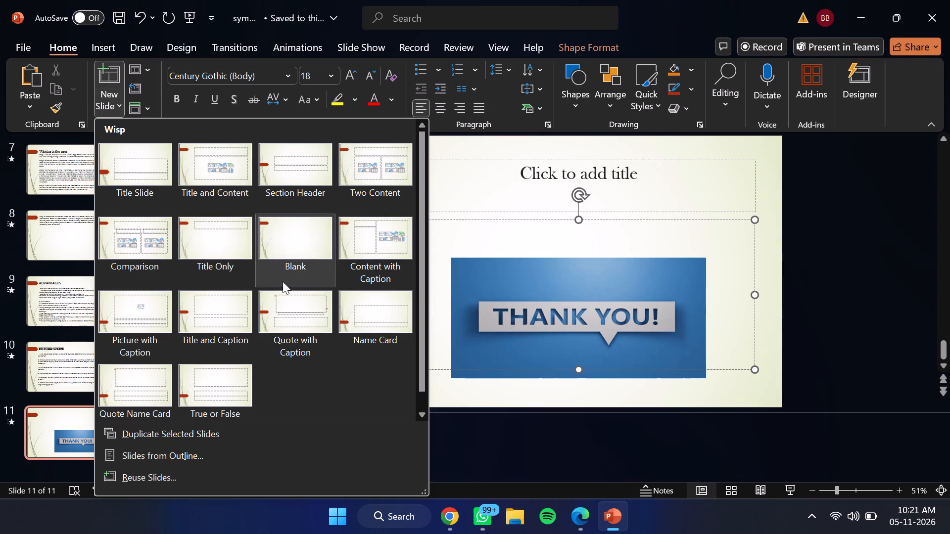
left_click(301, 242)
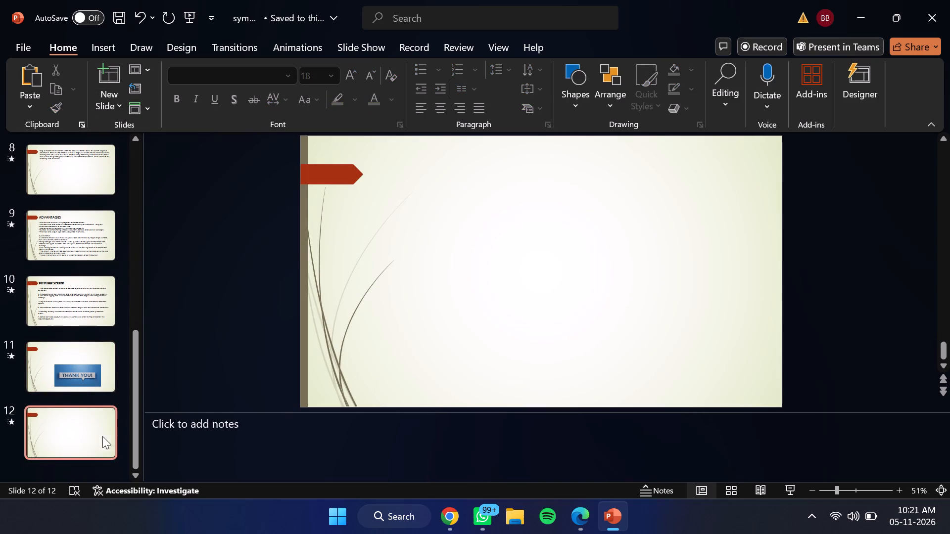
Copy the THANK YOU! picture on slide 11 and delete it from that slide.
left_click(73, 380)
left_click(581, 302)
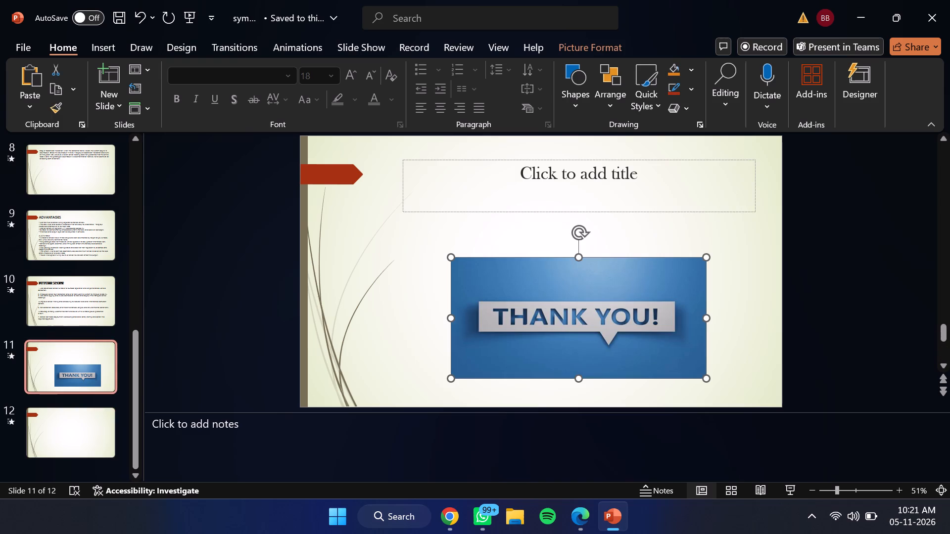
key("ctrl+c")
key("Delete")
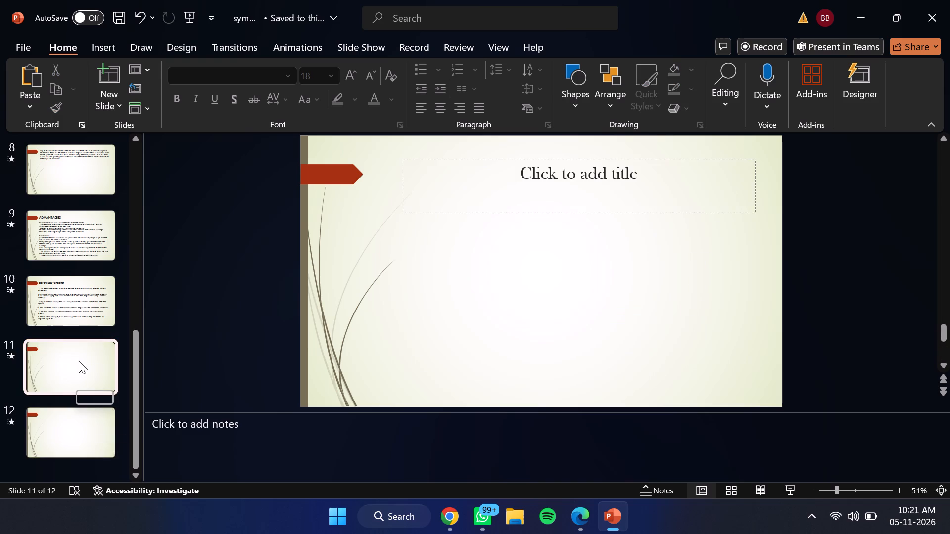
Delete the old slide 11 with the empty title placeholder, keeping the new blank slide.
left_click(70, 438)
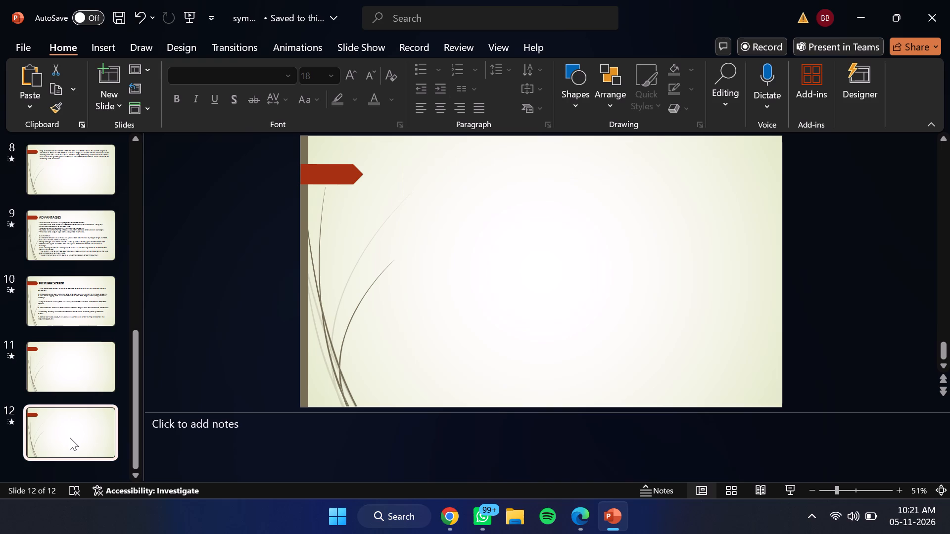
left_click(70, 383)
key("Delete")
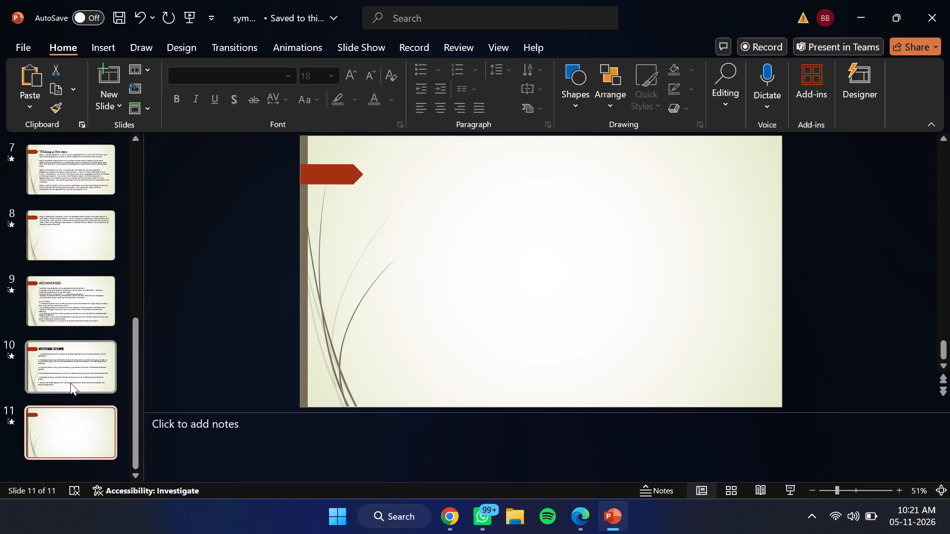
Paste the THANK YOU! picture onto the blank last slide and move it to the slide's centre.
left_click(465, 290)
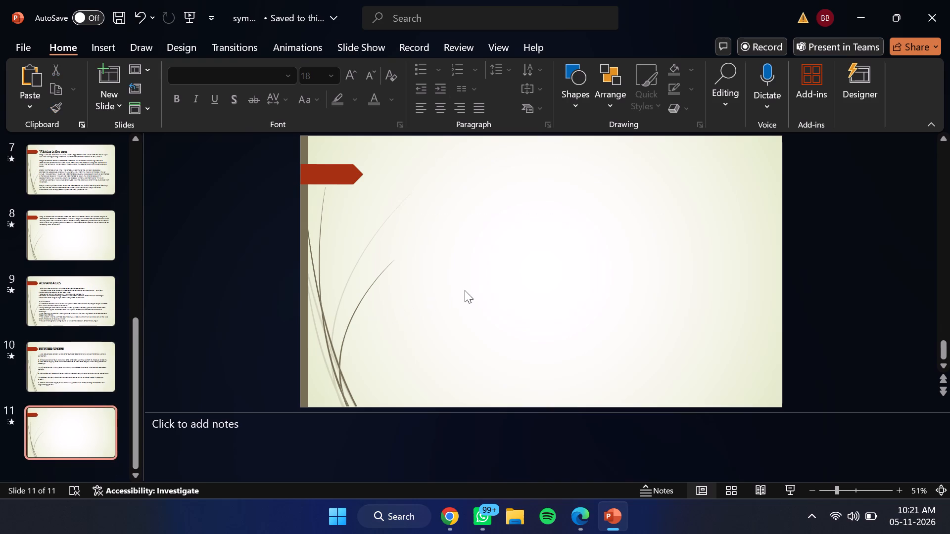
key("ctrl+v")
left_click_drag(529, 292, 490, 223)
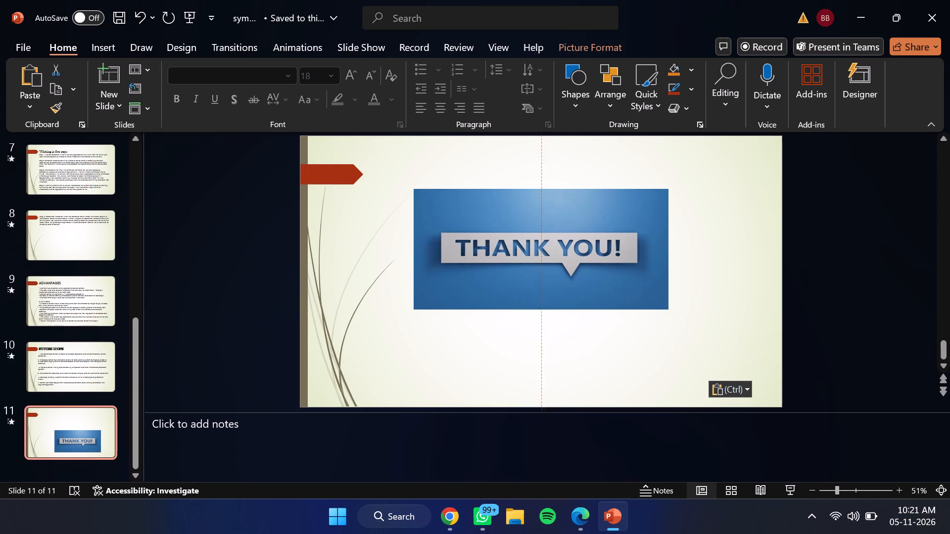
left_click_drag(490, 223, 498, 235)
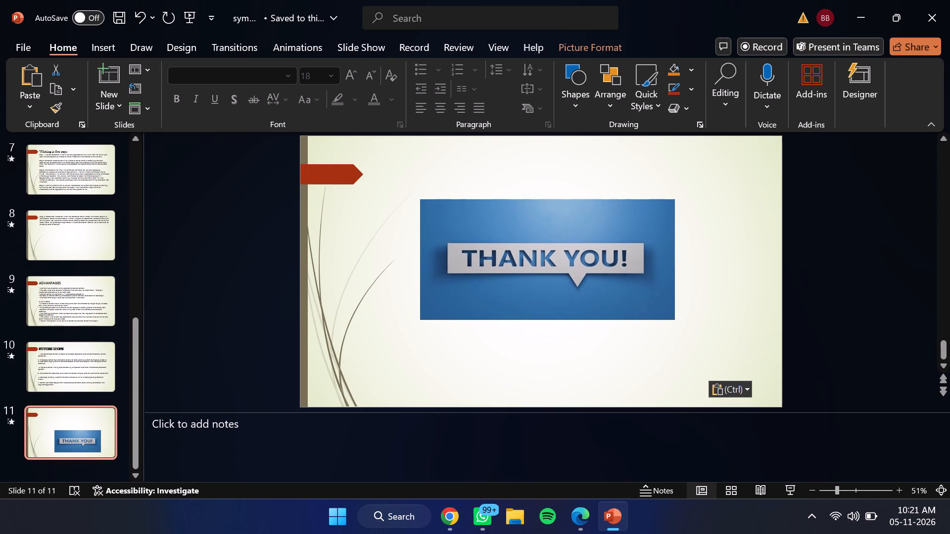
left_click_drag(498, 235, 506, 245)
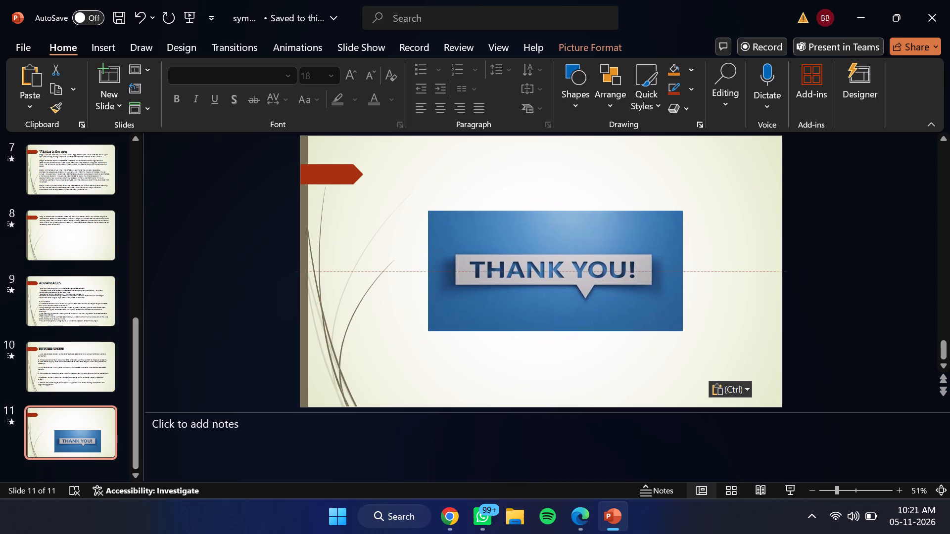
left_click_drag(506, 245, 493, 242)
Apply the Baskerville Old Face font to the ADVANTAGES heading on slide 9.
left_click(71, 365)
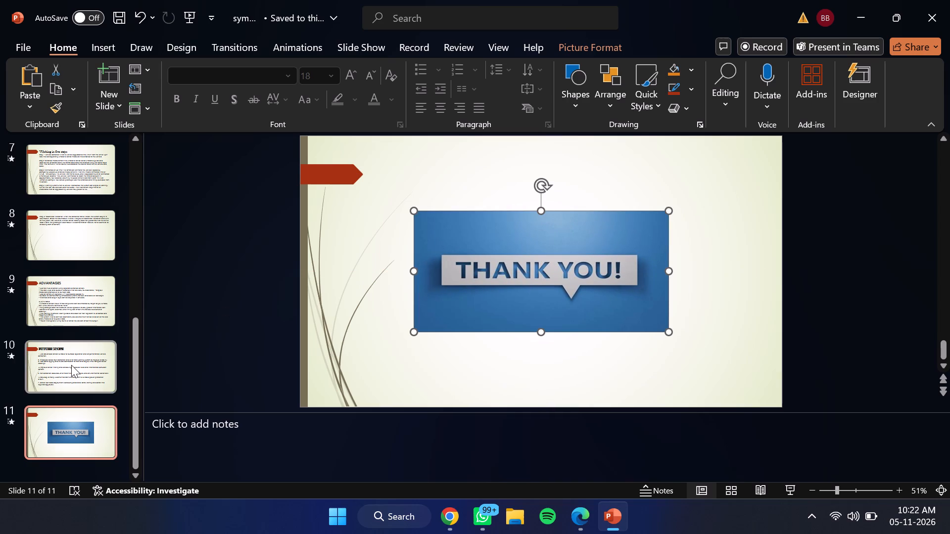
left_click(79, 301)
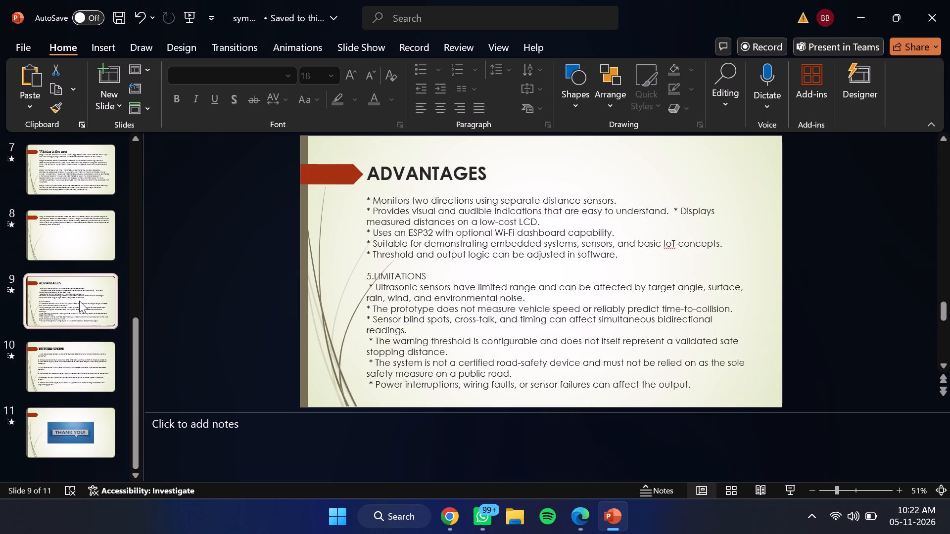
left_click(83, 247)
left_click(82, 356)
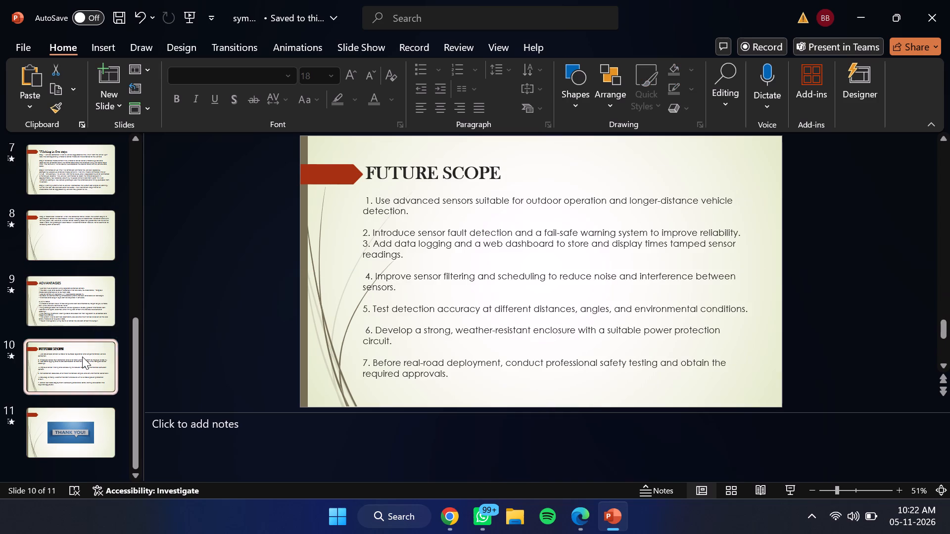
left_click(117, 294)
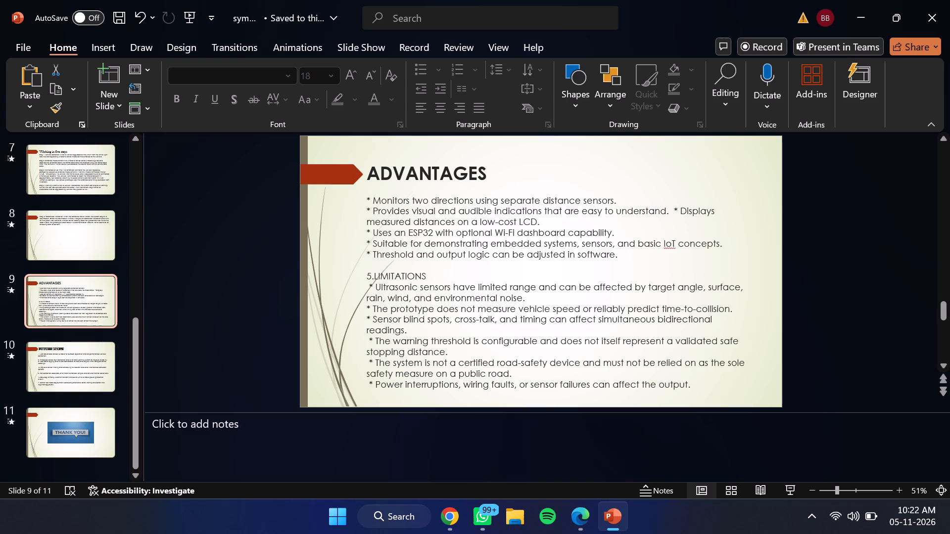
left_click_drag(489, 175, 376, 176)
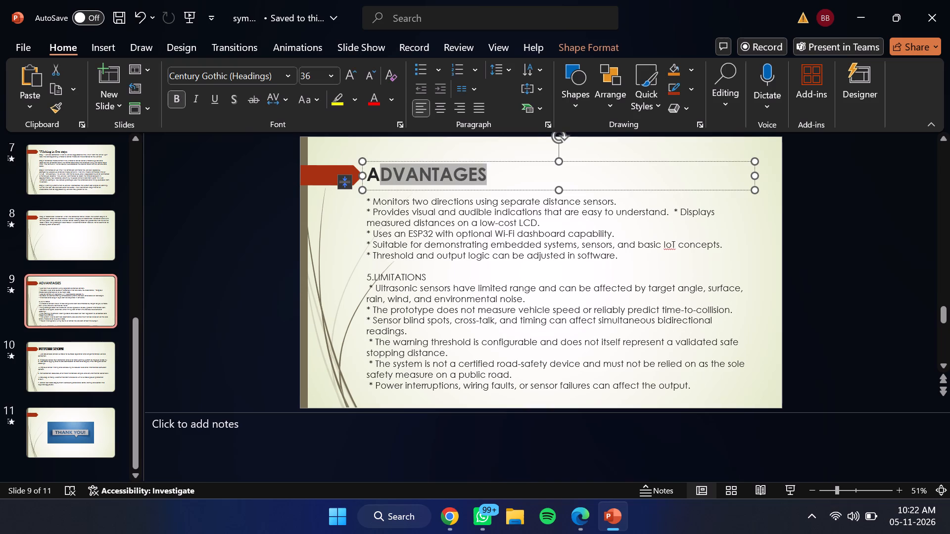
left_click_drag(376, 176, 366, 174)
left_click(276, 77)
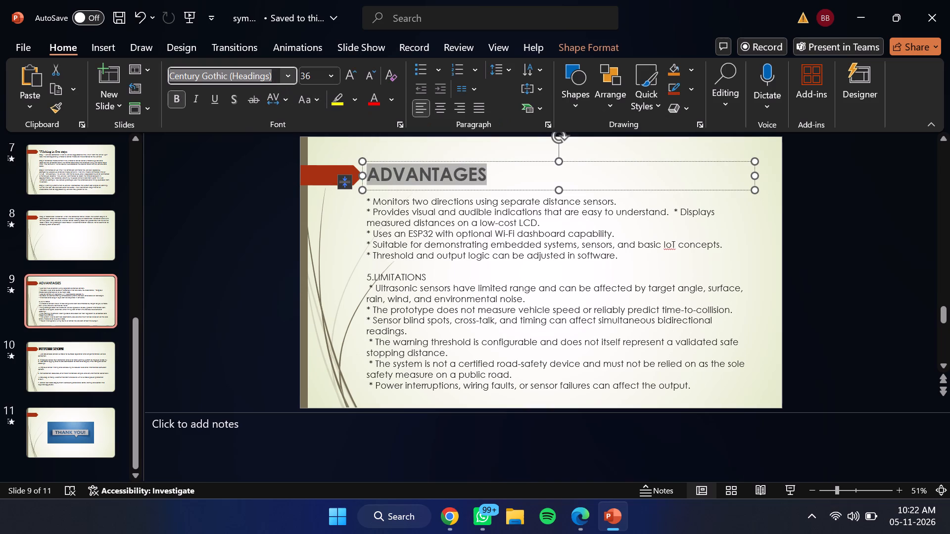
key("b")
key("Return")
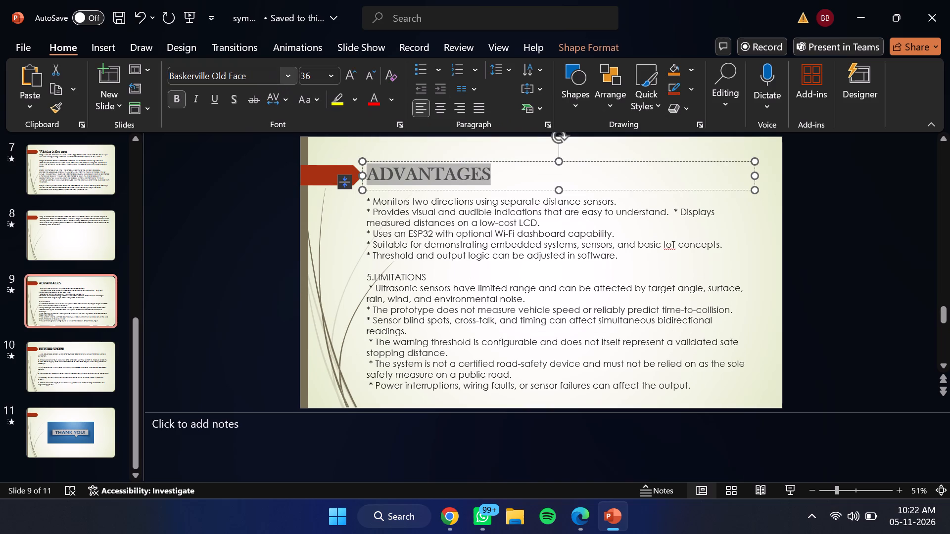
left_click(530, 191)
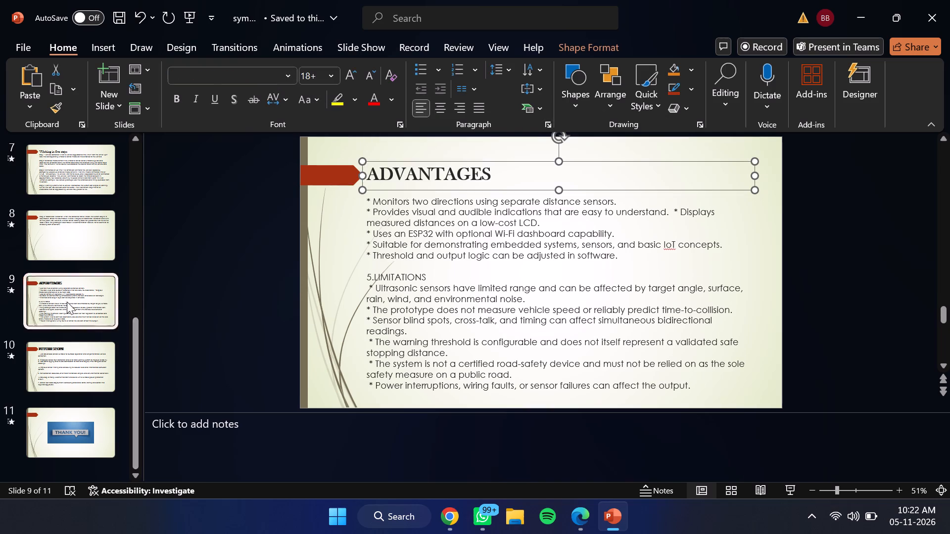
Return to the title slide at the start of the presentation.
left_click(95, 249)
scroll(94, 225, "up", 10)
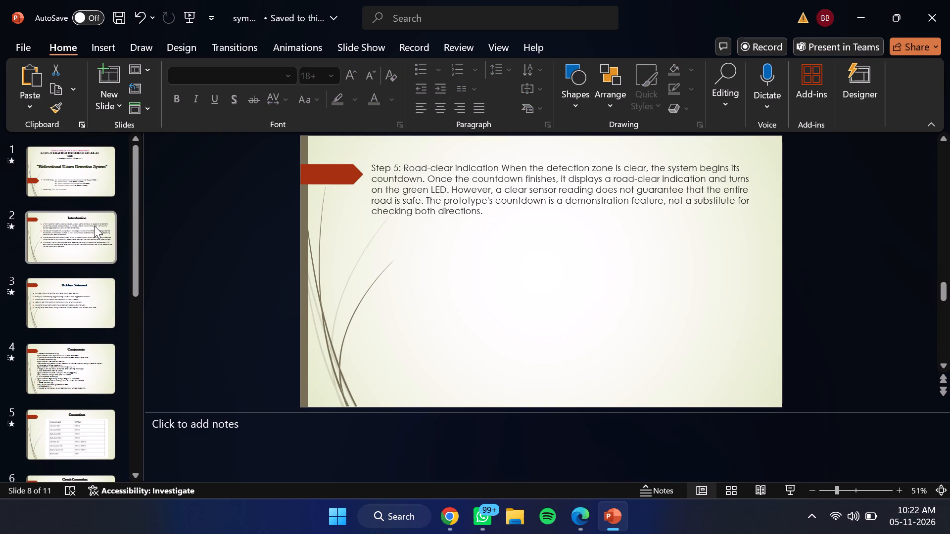
scroll(94, 225, "up", 2)
left_click(90, 187)
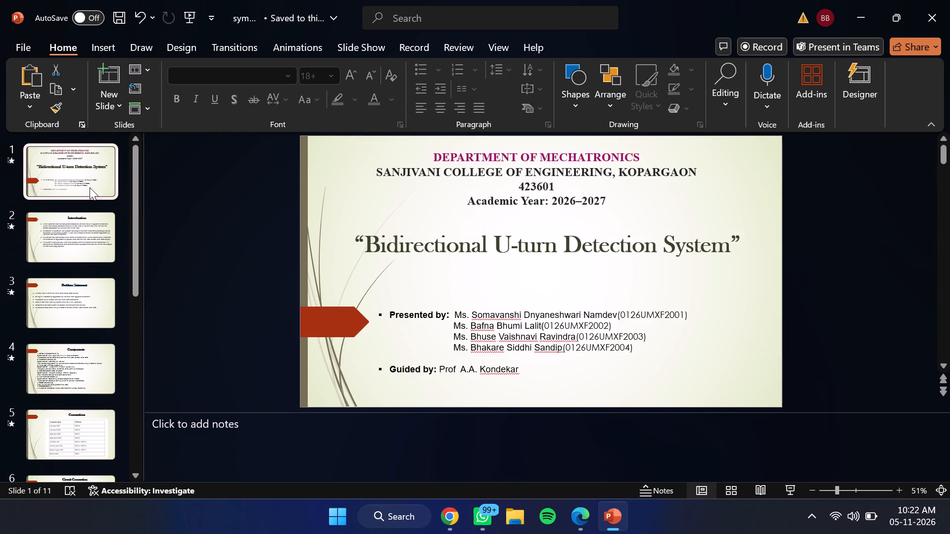
Review the slides from the title slide through FUTURE SCOPE, checking the headings and body text, and recheck slides 7 to 9.
key("Right")
key("Right")
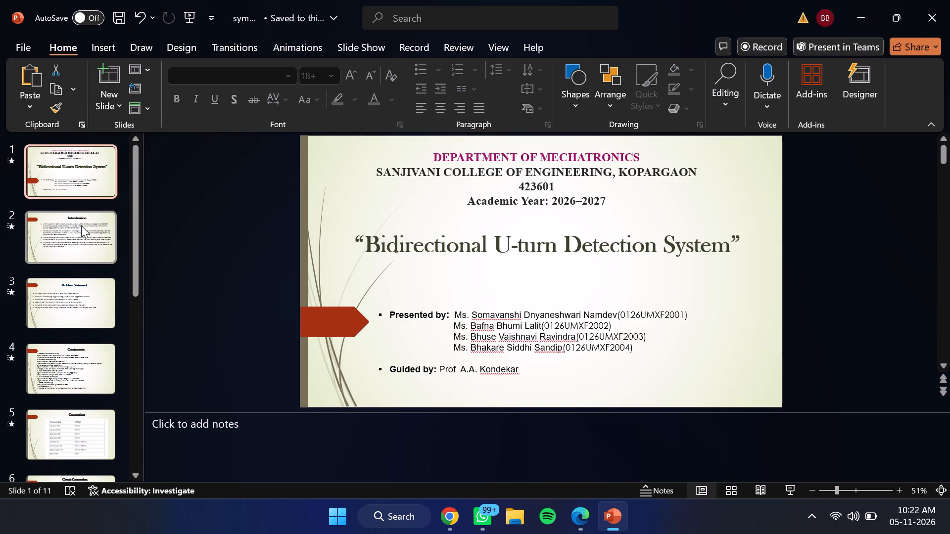
left_click(81, 225)
left_click(69, 284)
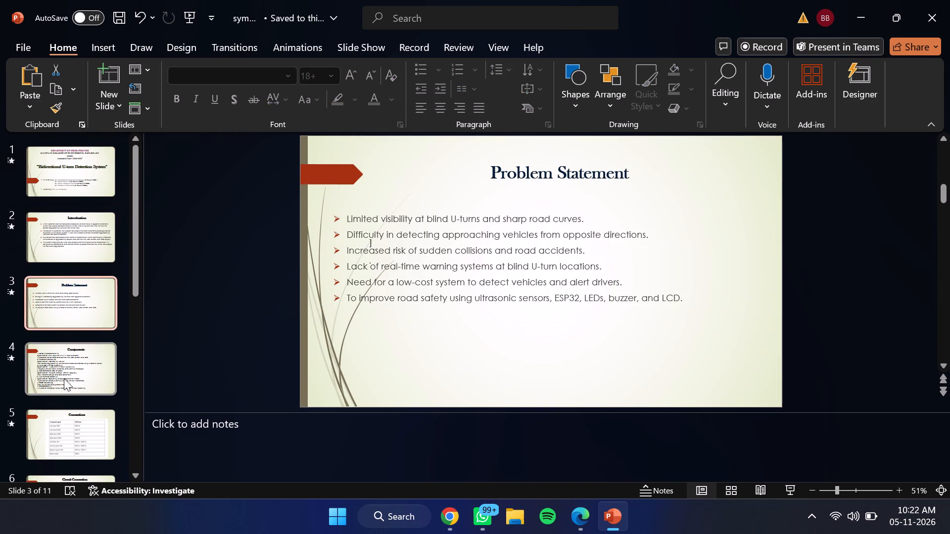
left_click(66, 384)
left_click(63, 425)
scroll(63, 425, "down", 2)
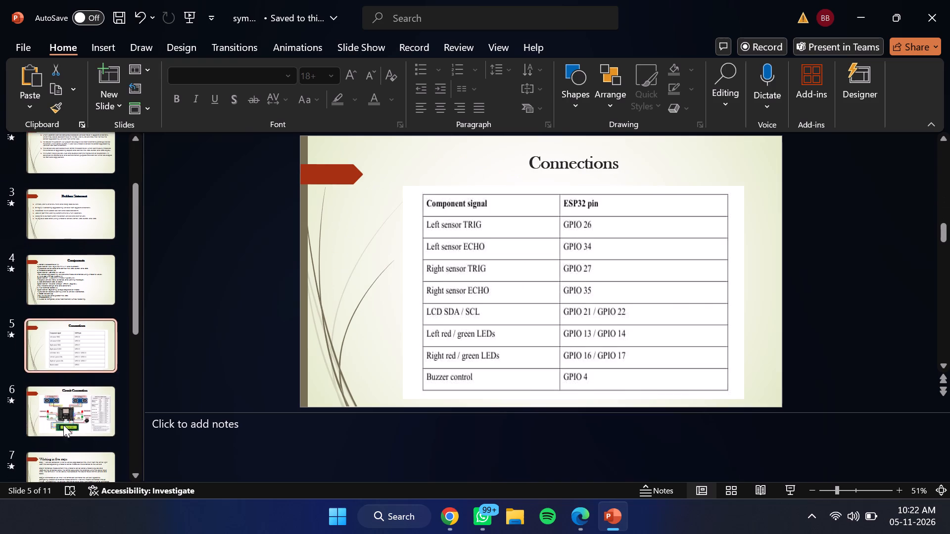
left_click(63, 425)
left_click(62, 455)
scroll(62, 455, "down", 2)
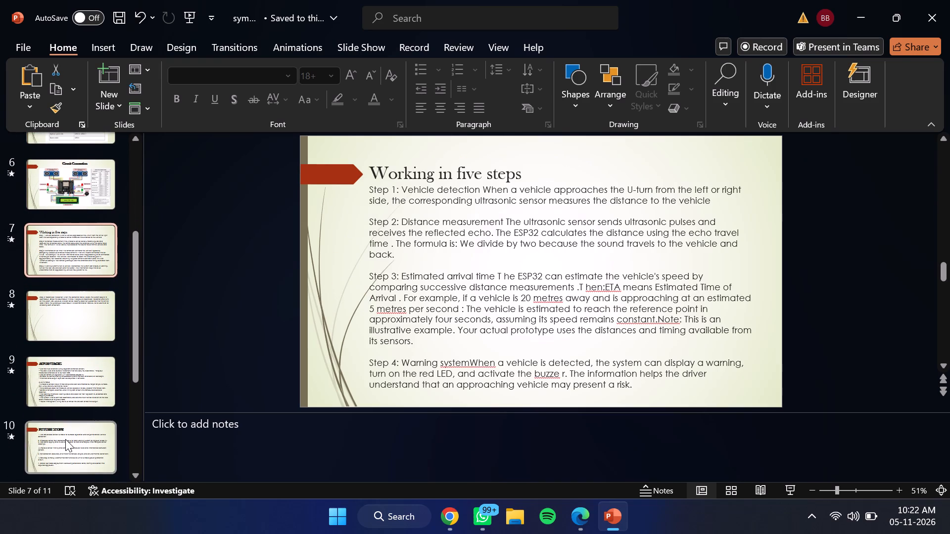
left_click(65, 439)
left_click(79, 363)
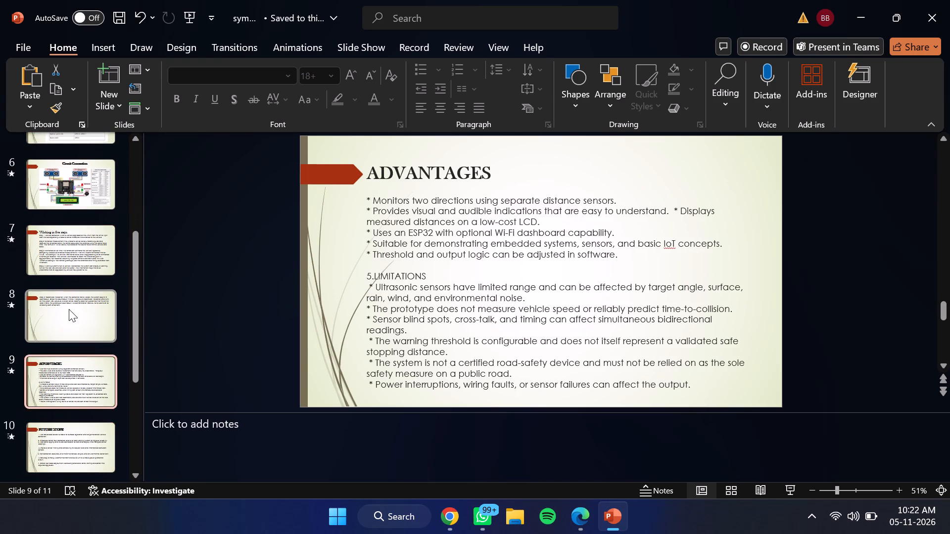
left_click(69, 309)
left_click(66, 268)
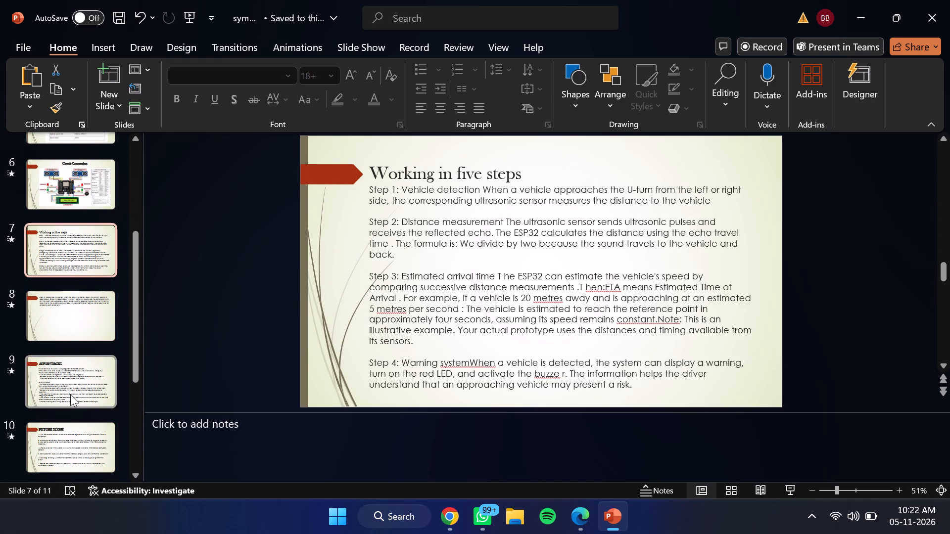
Select all the body text of the seven numbered points below the FUTURE SCOPE heading on slide 10.
left_click(57, 450)
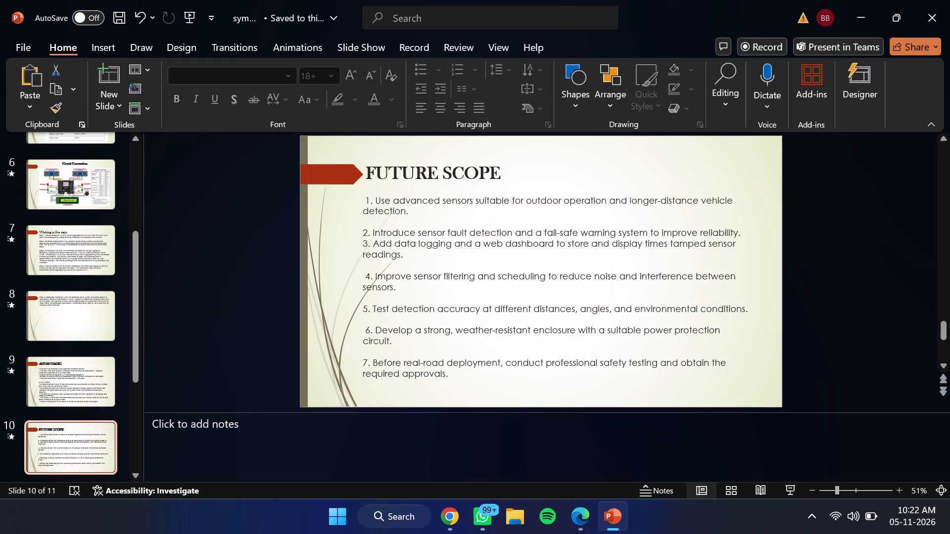
left_click_drag(366, 202, 524, 397)
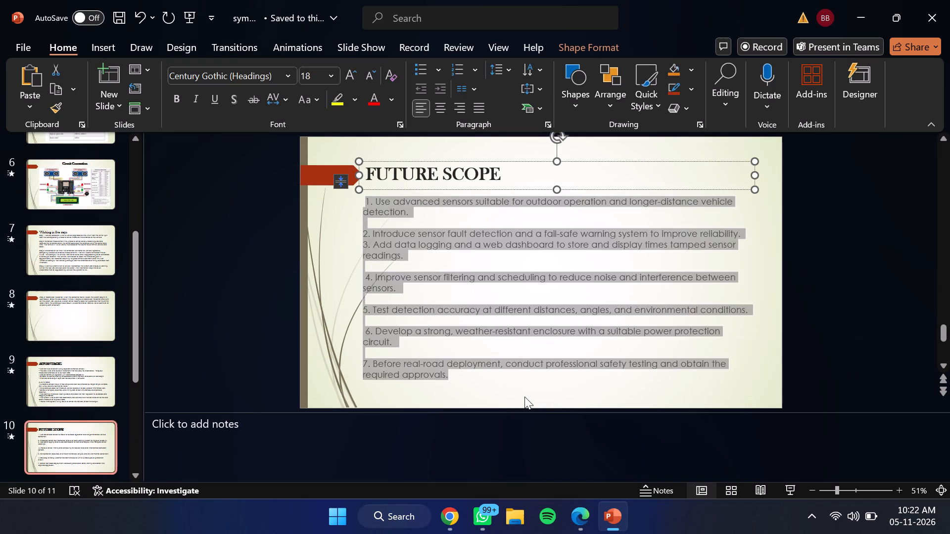
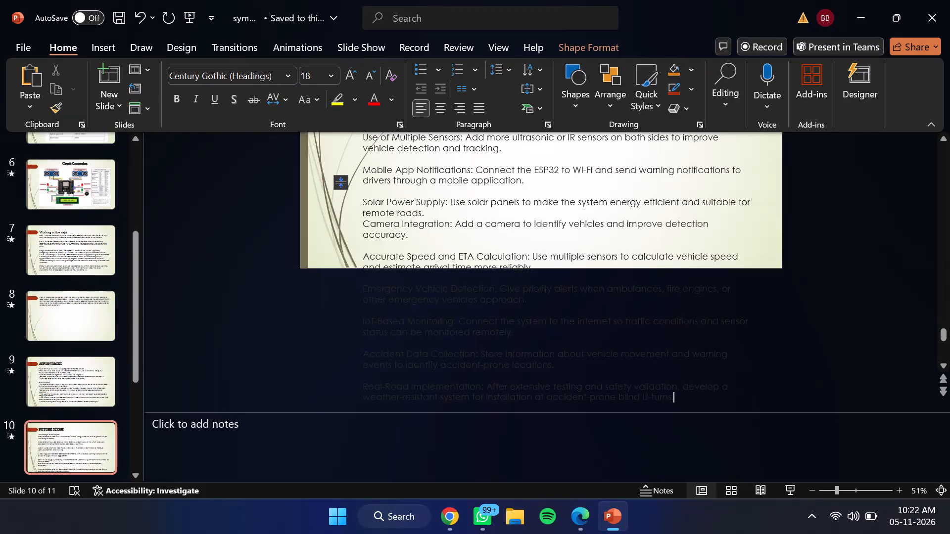
Select the FUTURE SCOPE body text on slide 10, from its first line down to the Accurate Speed and ETA Calculation paragraph.
scroll(528, 295, "up", 5)
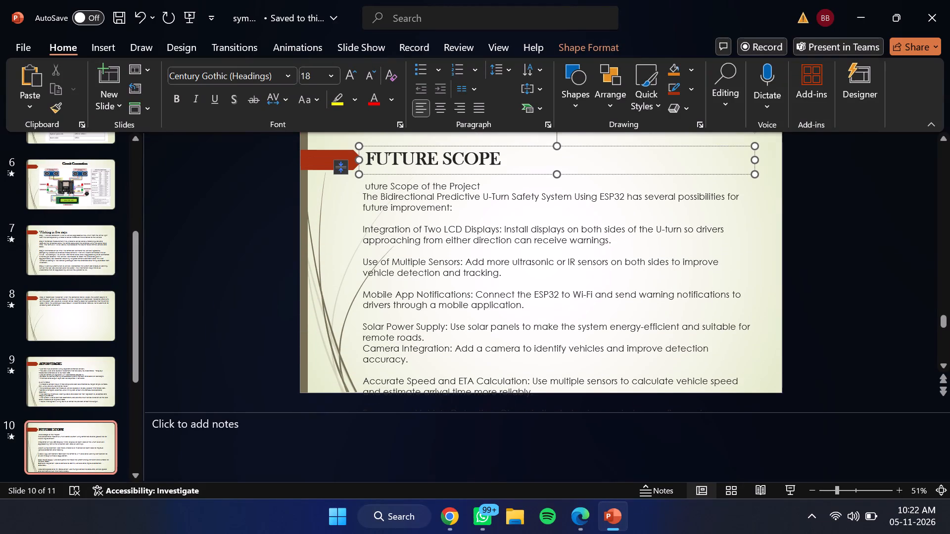
scroll(528, 295, "up", 1)
left_click_drag(363, 183, 693, 379)
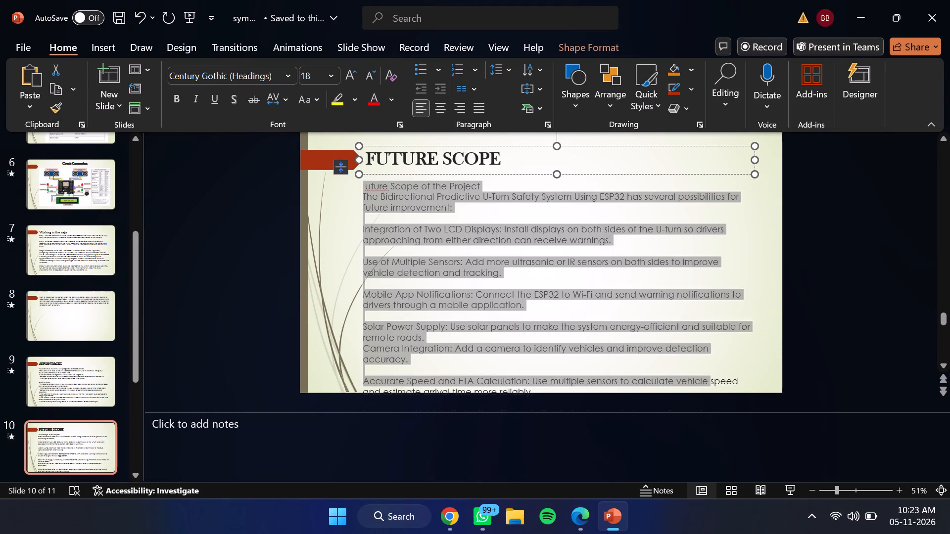
left_click_drag(693, 379, 692, 379)
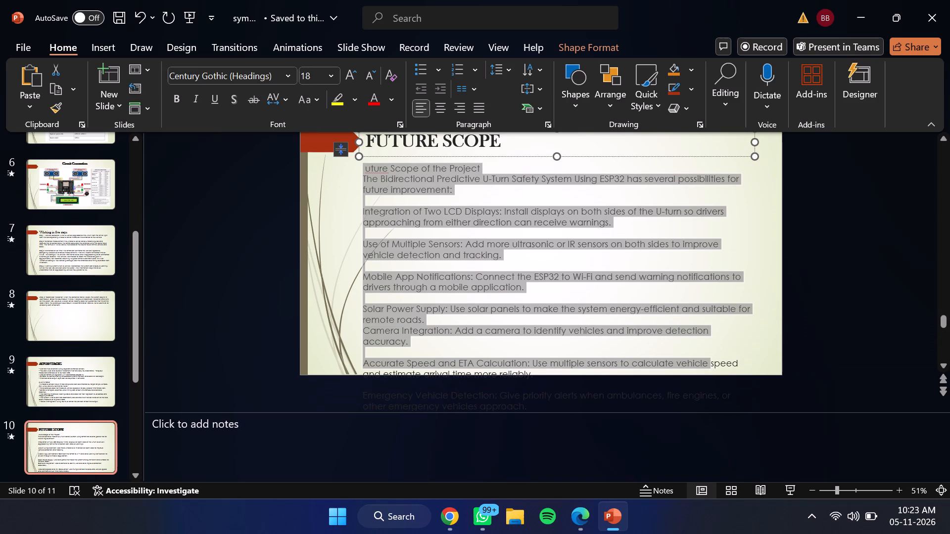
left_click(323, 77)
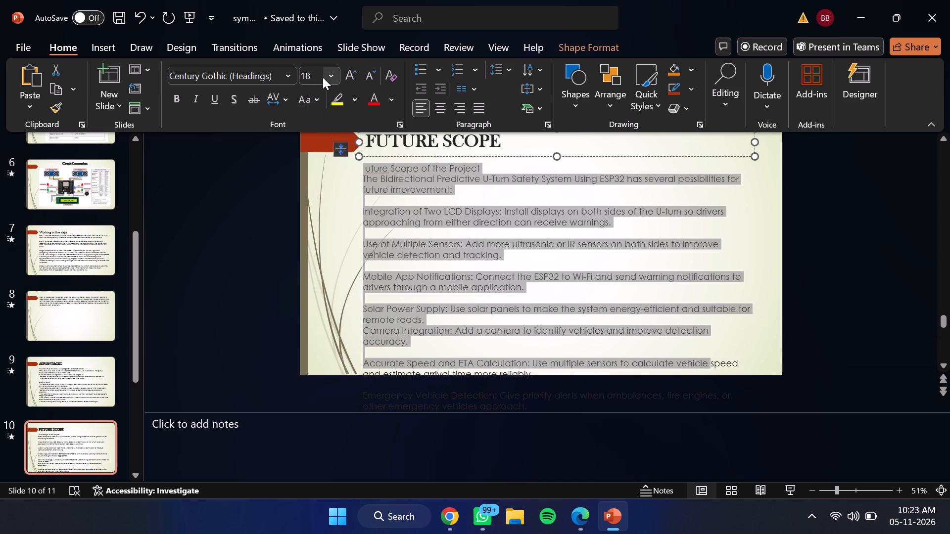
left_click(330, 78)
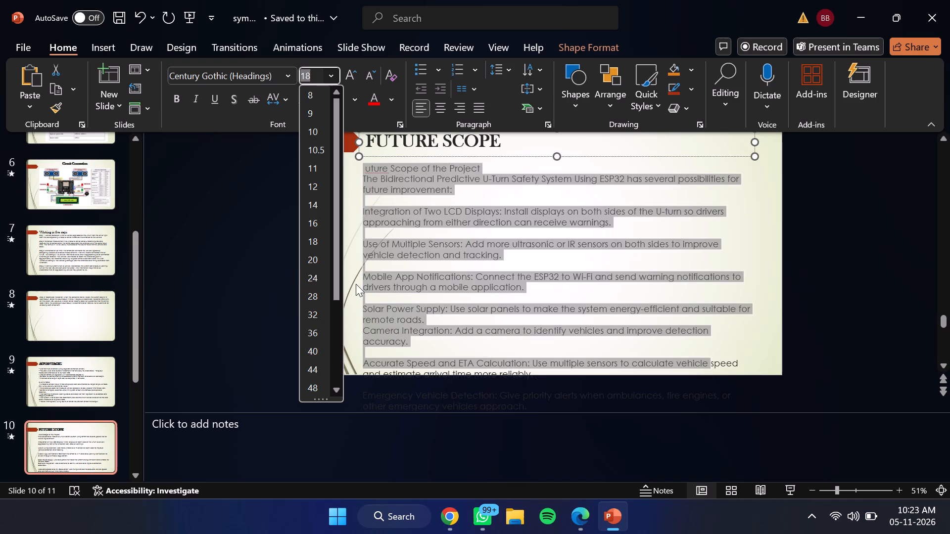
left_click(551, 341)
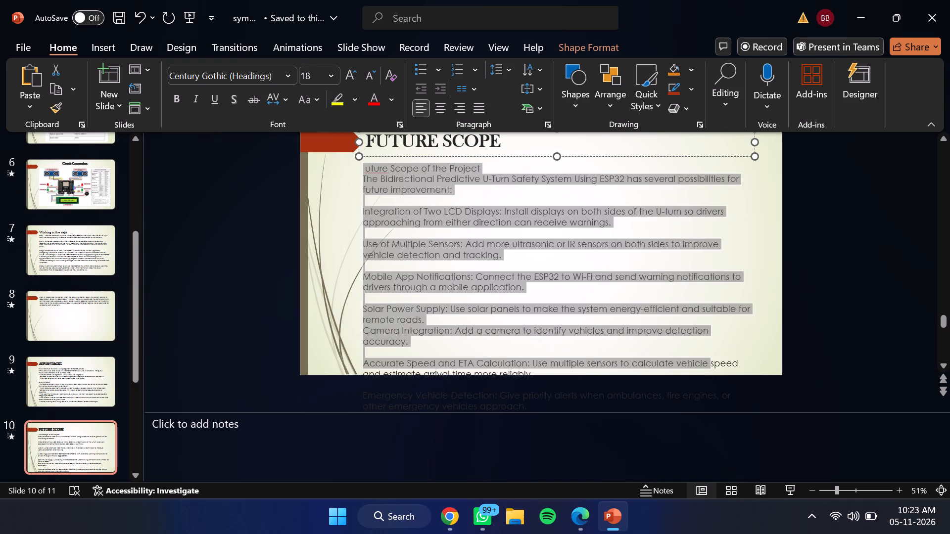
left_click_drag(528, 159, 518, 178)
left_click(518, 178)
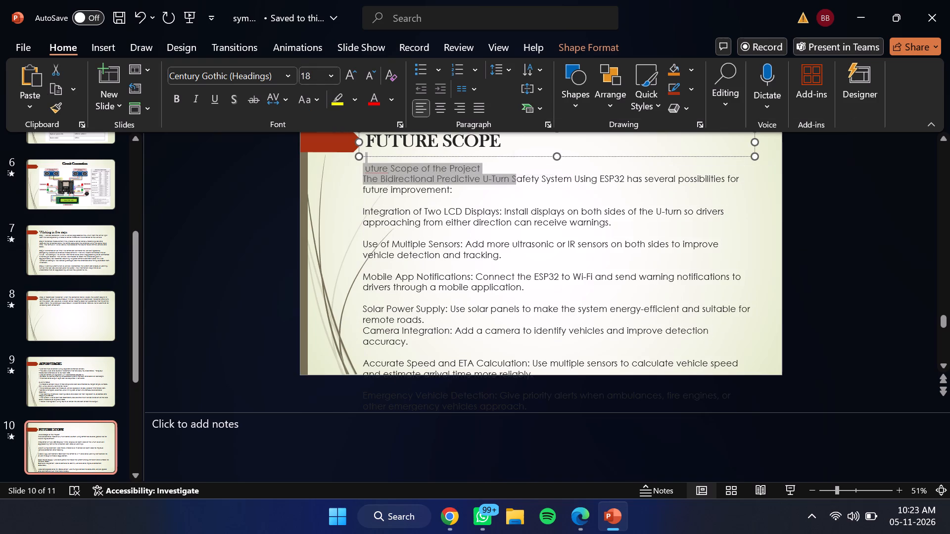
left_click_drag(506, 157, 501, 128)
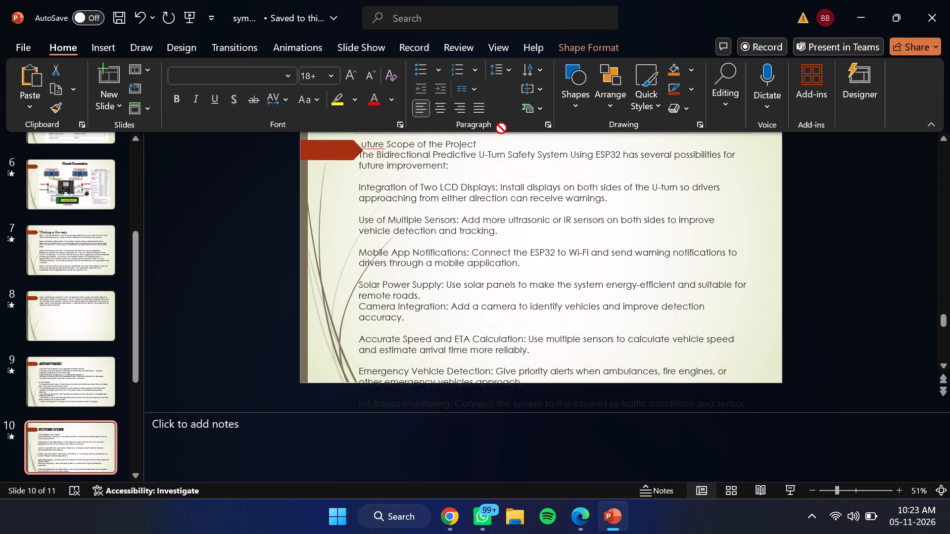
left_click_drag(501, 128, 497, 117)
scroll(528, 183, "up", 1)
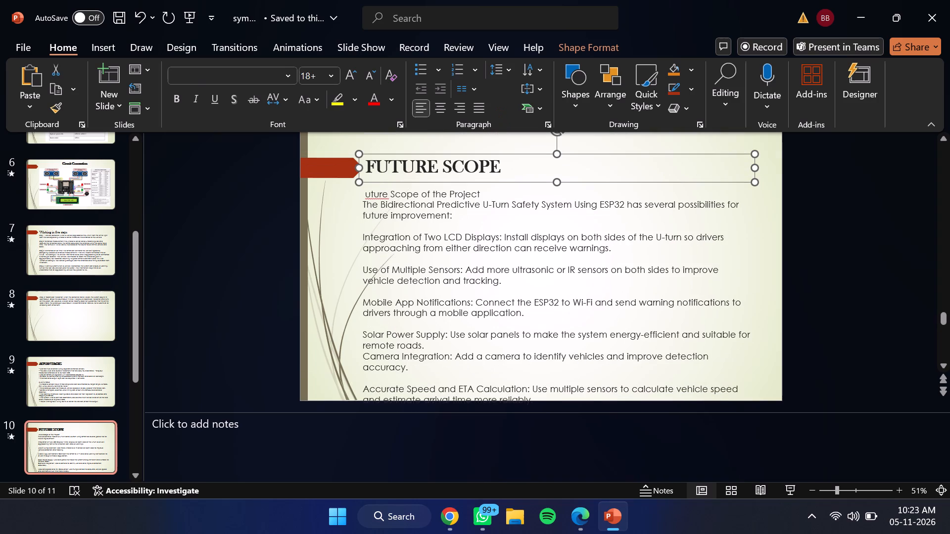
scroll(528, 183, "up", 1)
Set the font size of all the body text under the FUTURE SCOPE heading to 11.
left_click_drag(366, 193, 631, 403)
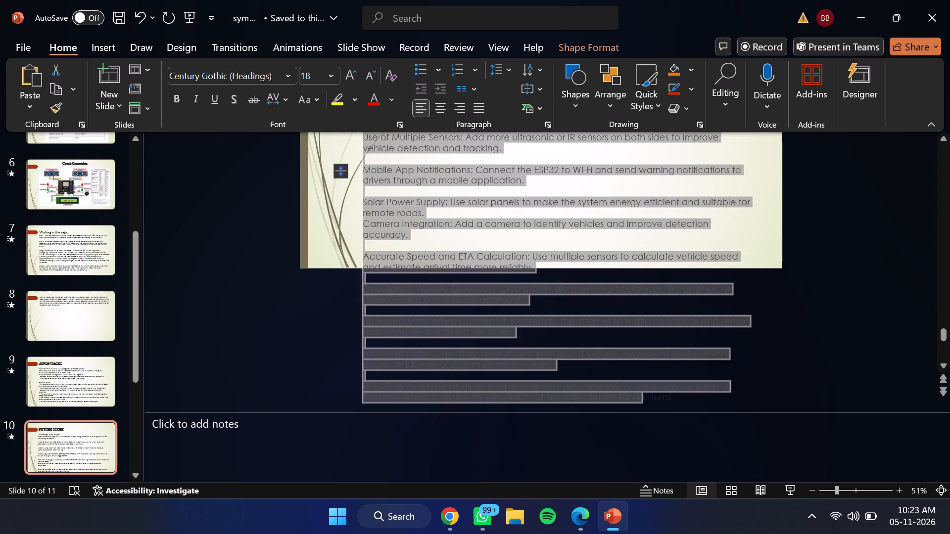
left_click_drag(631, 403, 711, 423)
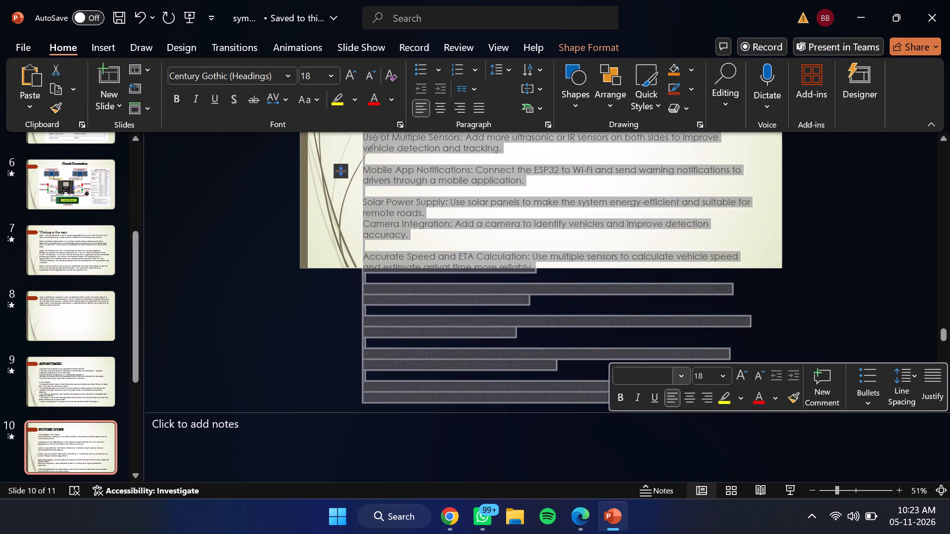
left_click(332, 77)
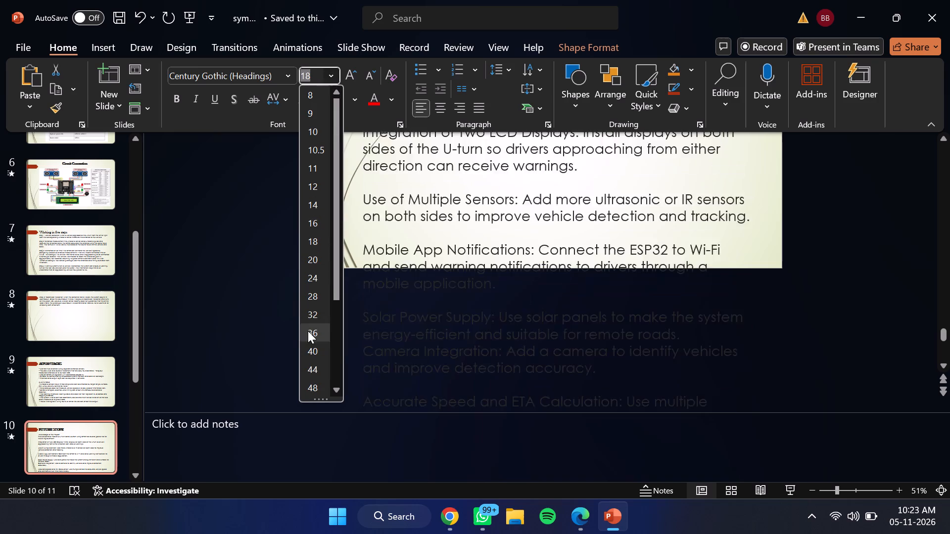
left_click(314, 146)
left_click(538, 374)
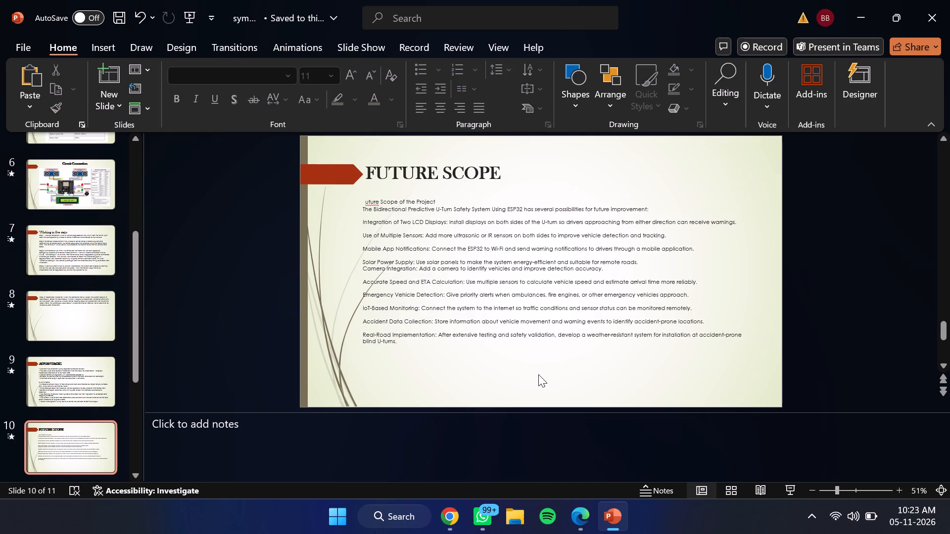
Delete the leftover line "uture Scope of the Project" below the FUTURE SCOPE heading.
left_click(366, 205)
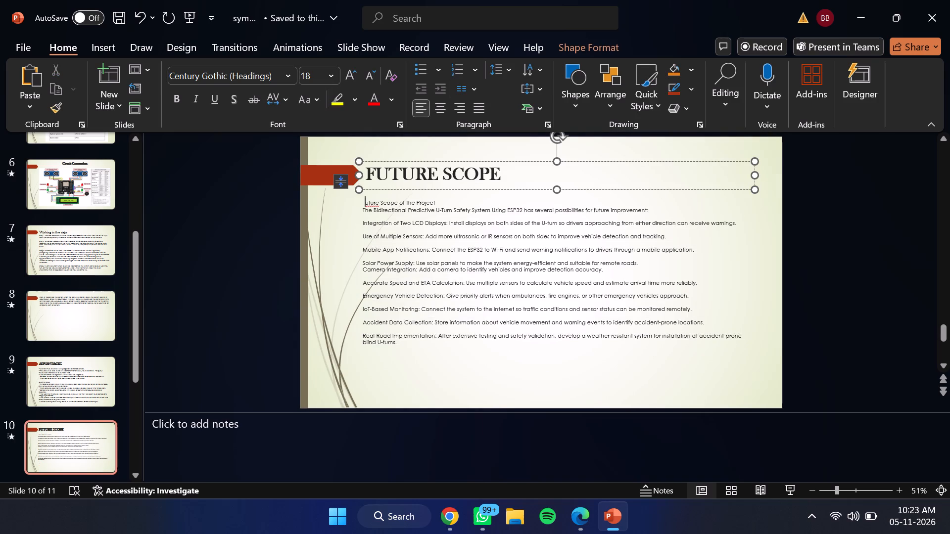
left_click(438, 201)
key("BackSpace")
key("BackSpace")
key("BackSpace")
key("BackSpace")
key("BackSpace")
key("BackSpace")
key("BackSpace")
key("BackSpace")
key("BackSpace")
key("BackSpace")
key("BackSpace")
key("BackSpace")
key("BackSpace")
key("BackSpace")
key("BackSpace")
key("BackSpace")
key("BackSpace")
key("BackSpace")
key("BackSpace")
key("BackSpace")
key("BackSpace")
key("BackSpace")
key("BackSpace")
key("BackSpace")
key("BackSpace")
key("BackSpace")
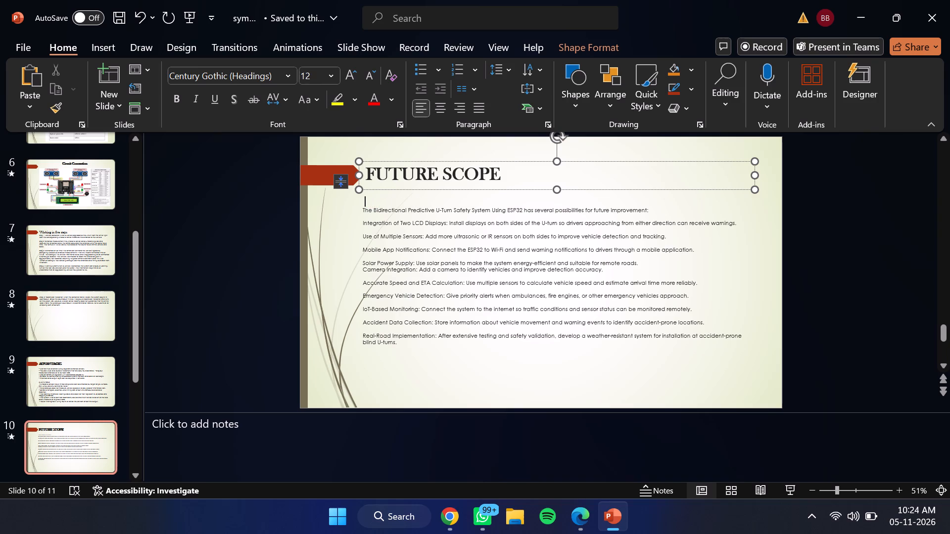
Remove the empty lines between the FUTURE SCOPE heading and the sentence introducing the future improvements.
left_click(367, 212)
left_click(363, 212)
key("BackSpace")
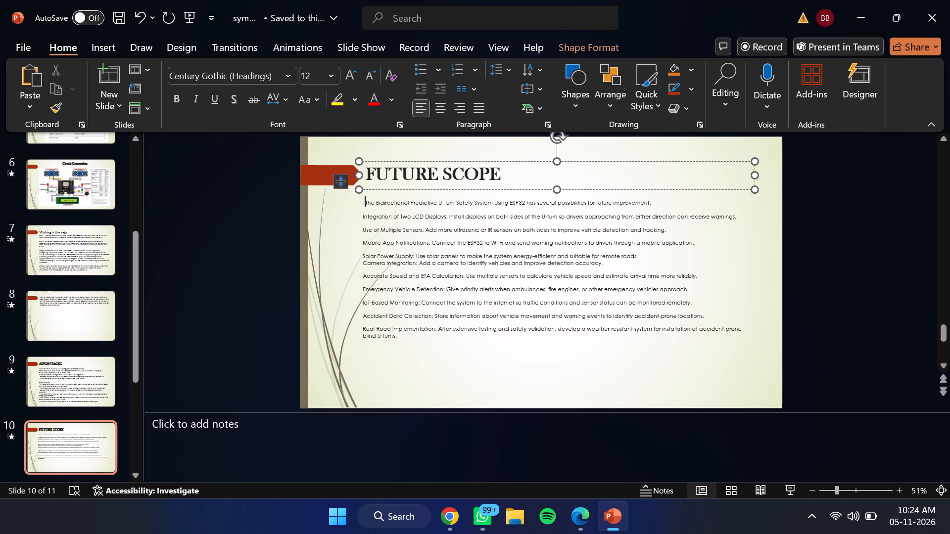
key("BackSpace")
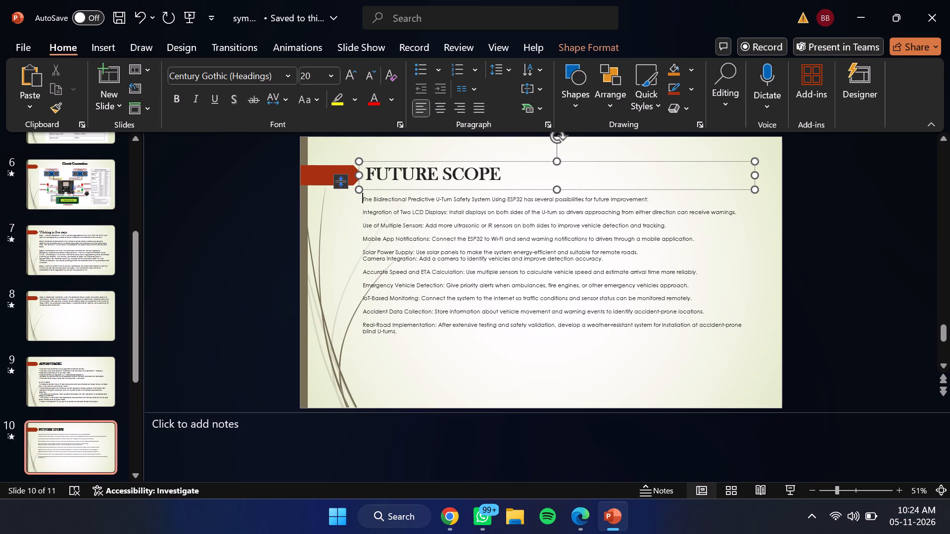
Set the font size of all the body text on the FUTURE SCOPE slide to 12.
left_click_drag(365, 201, 500, 360)
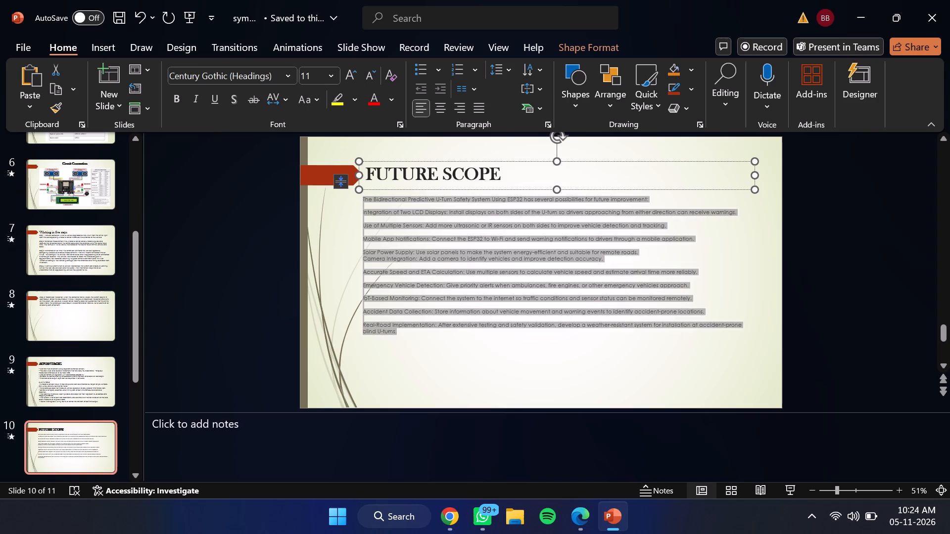
left_click_drag(500, 360, 509, 376)
left_click(337, 77)
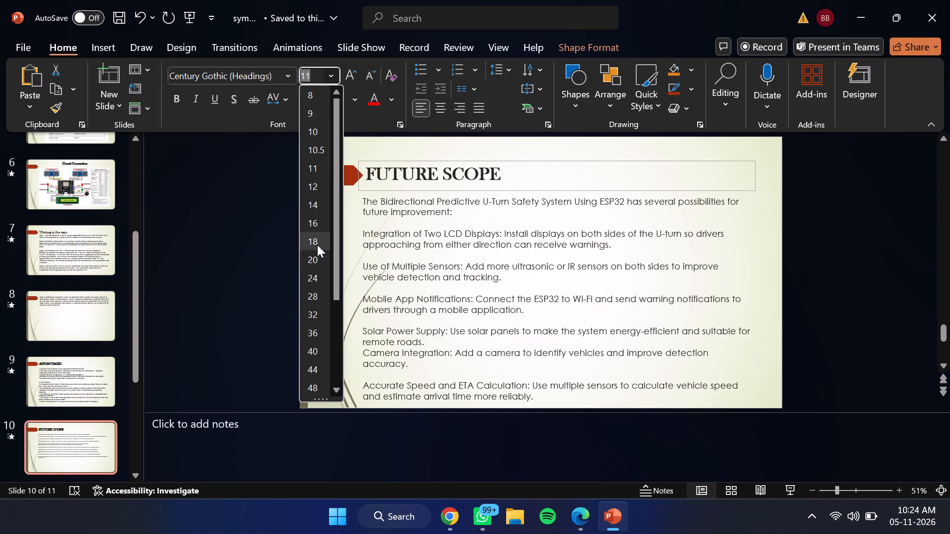
left_click(315, 193)
Remove the blank lines above the Real-Road Implementation and Accident Data Collection paragraphs.
left_click(366, 353)
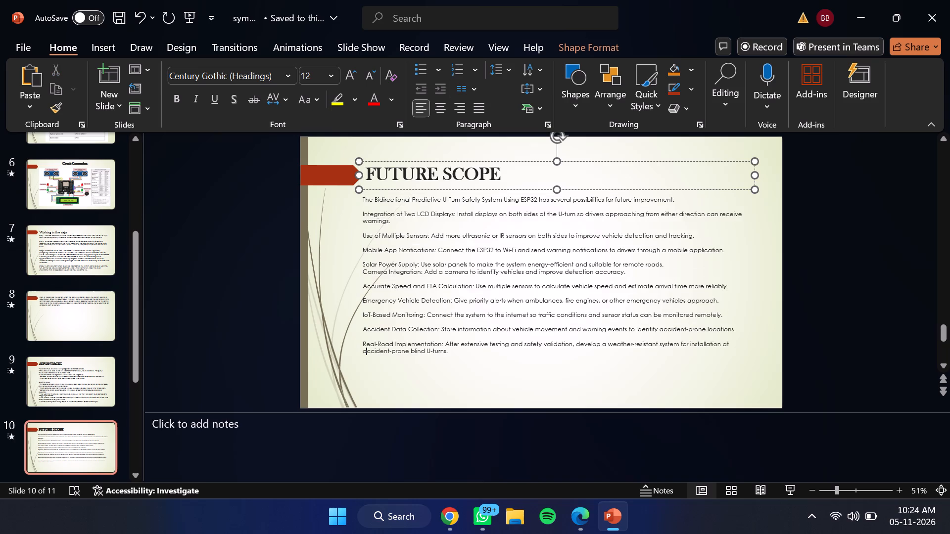
left_click(365, 343)
key("Left")
key("BackSpace")
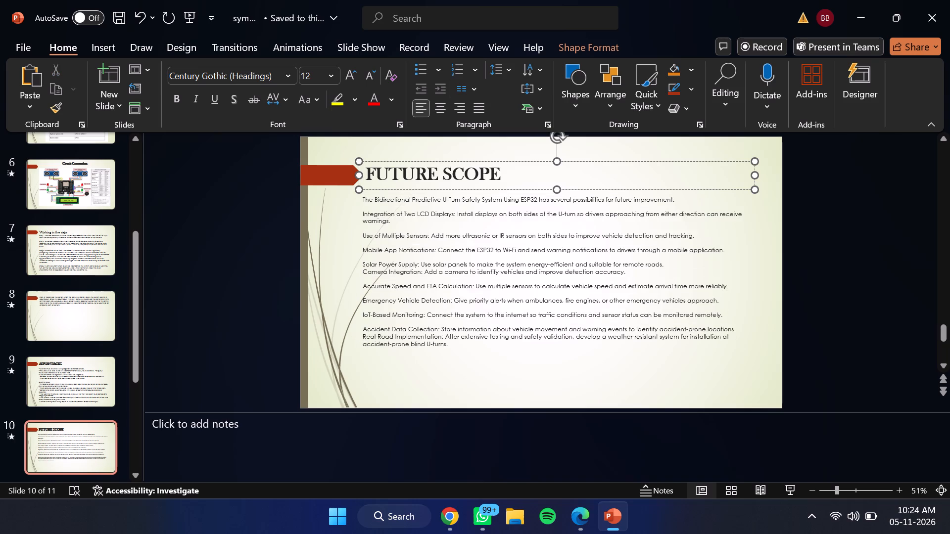
left_click(363, 327)
key("BackSpace")
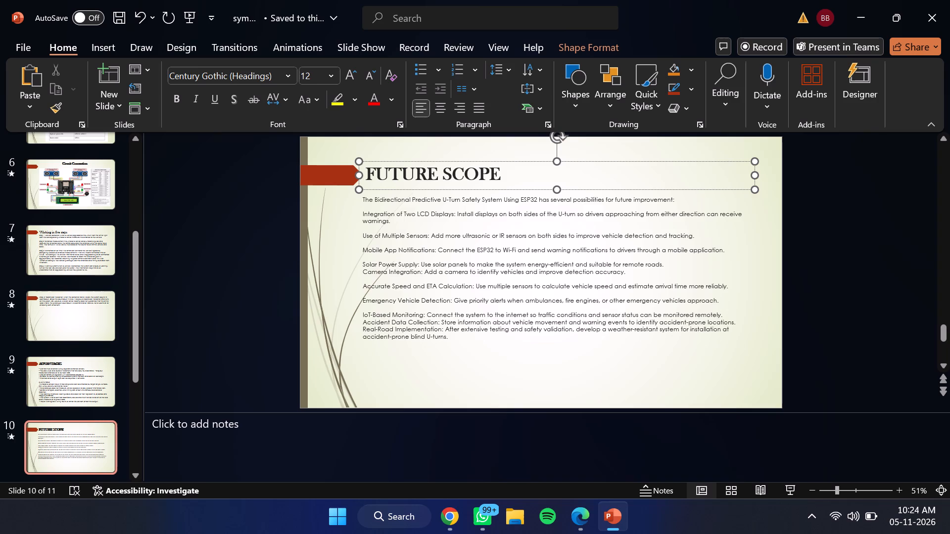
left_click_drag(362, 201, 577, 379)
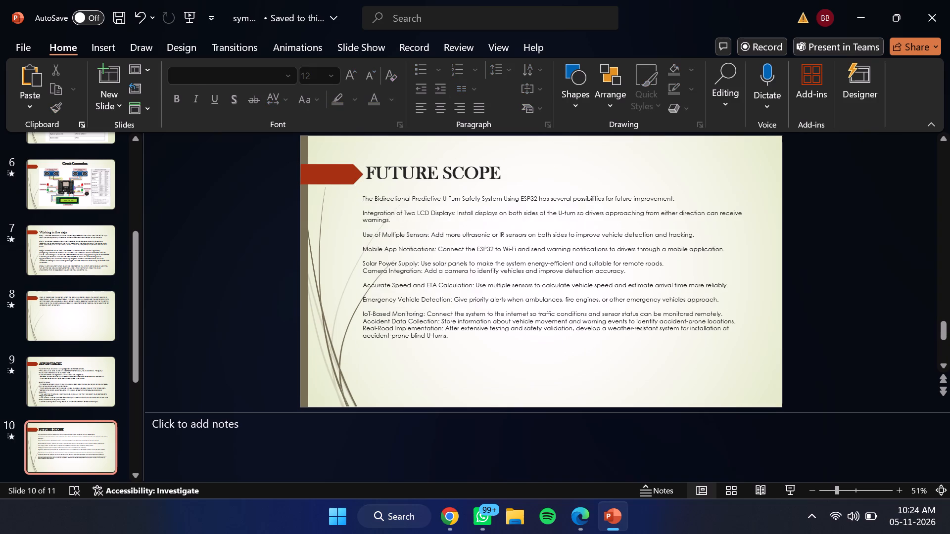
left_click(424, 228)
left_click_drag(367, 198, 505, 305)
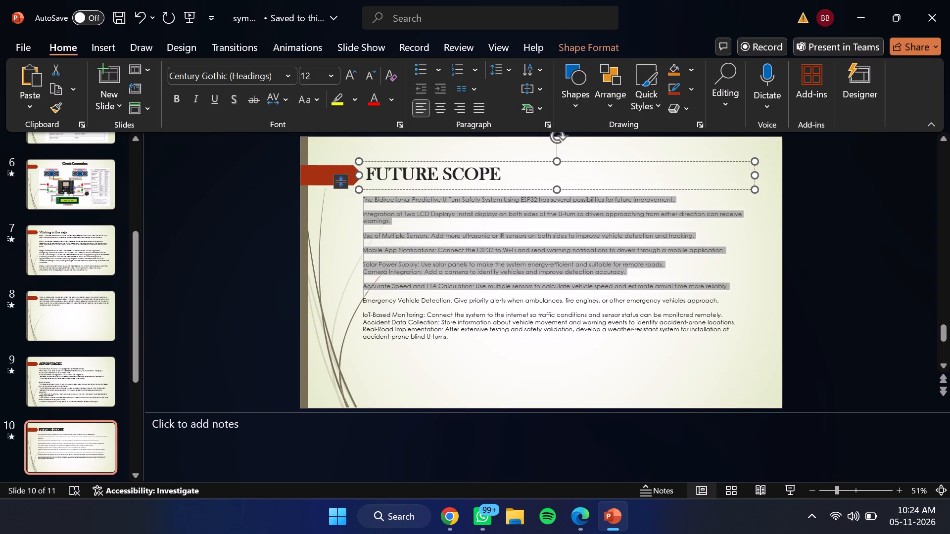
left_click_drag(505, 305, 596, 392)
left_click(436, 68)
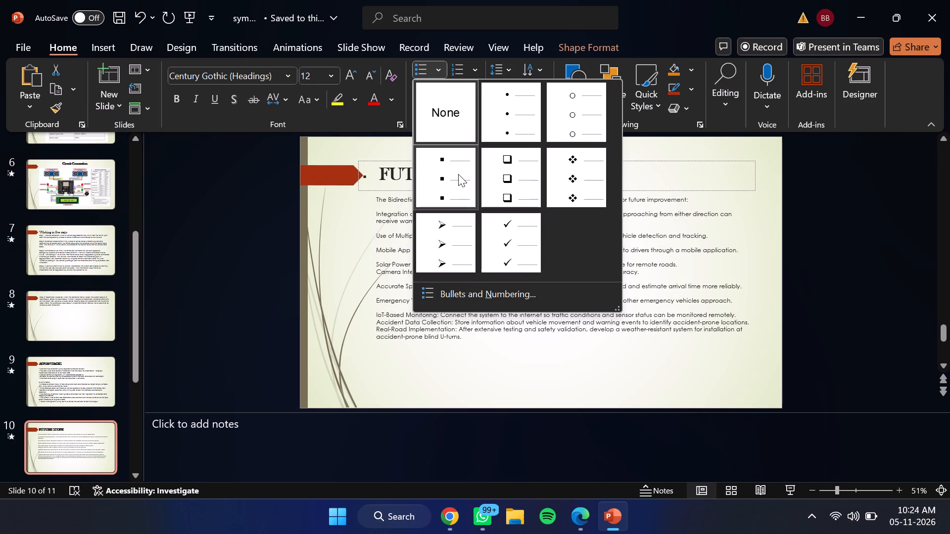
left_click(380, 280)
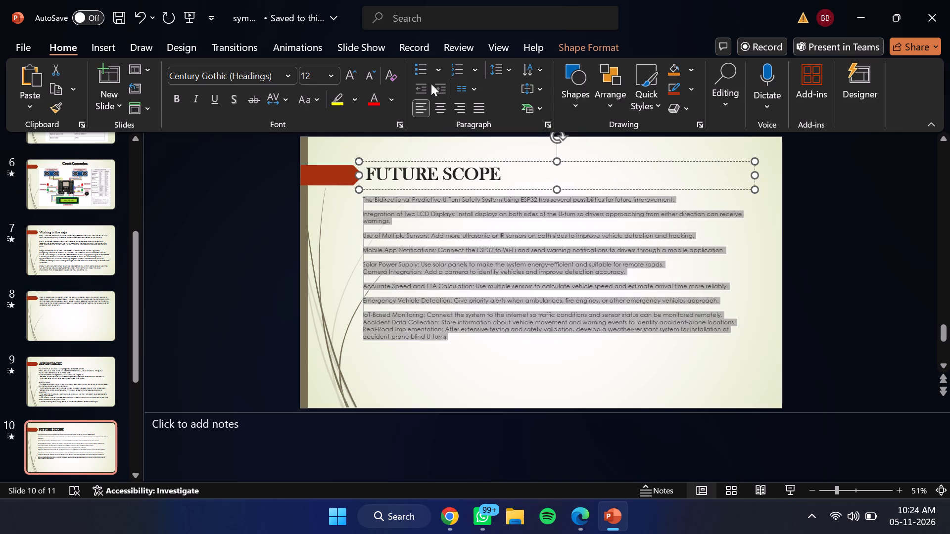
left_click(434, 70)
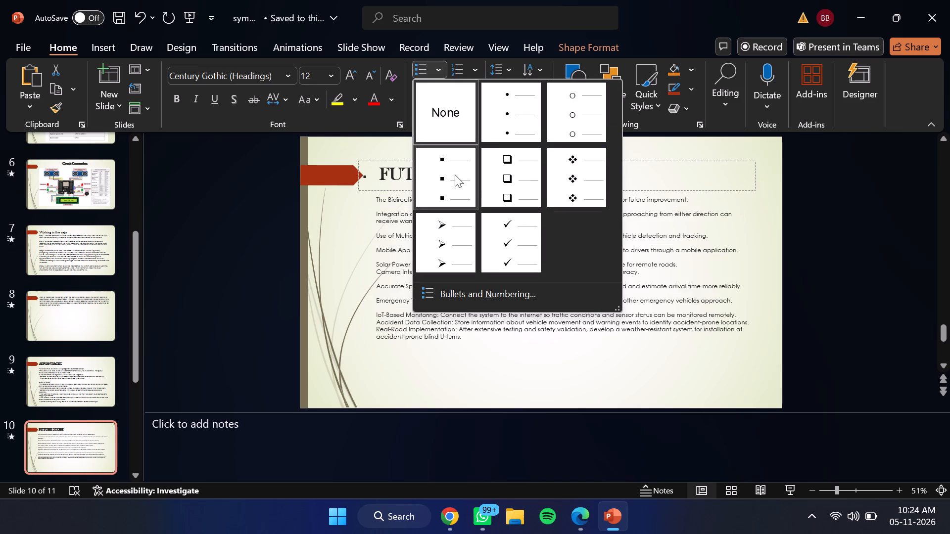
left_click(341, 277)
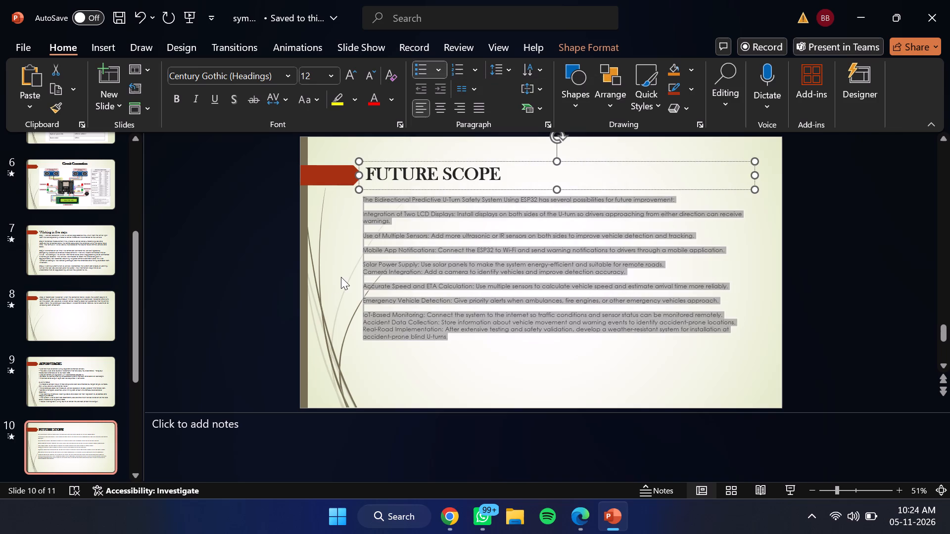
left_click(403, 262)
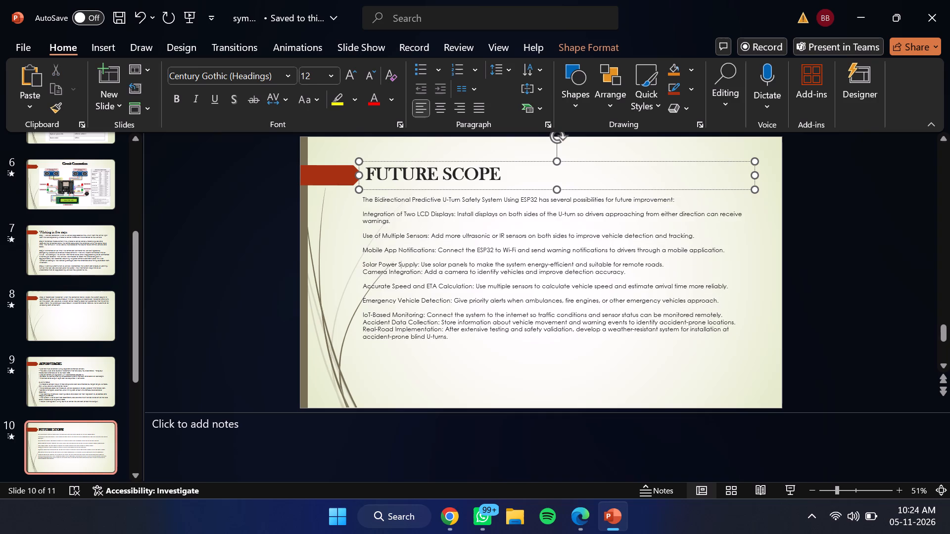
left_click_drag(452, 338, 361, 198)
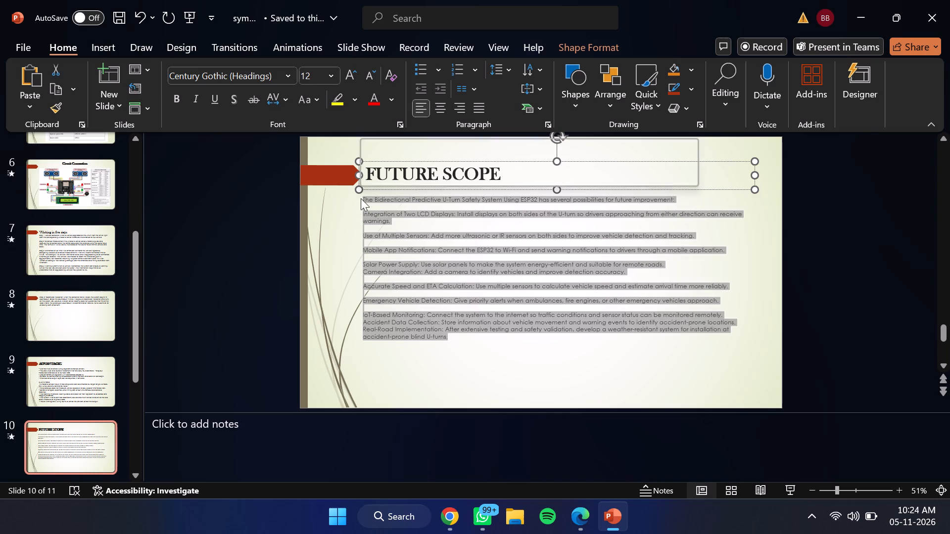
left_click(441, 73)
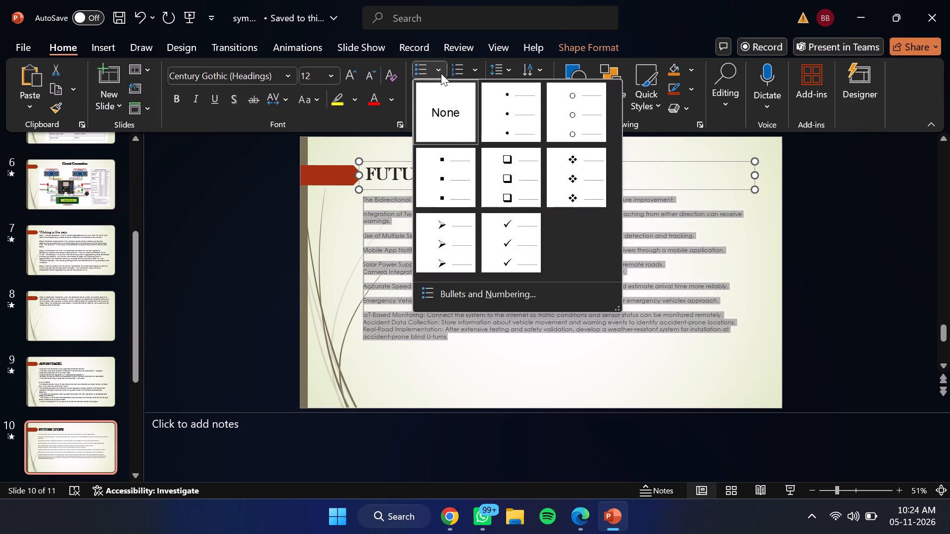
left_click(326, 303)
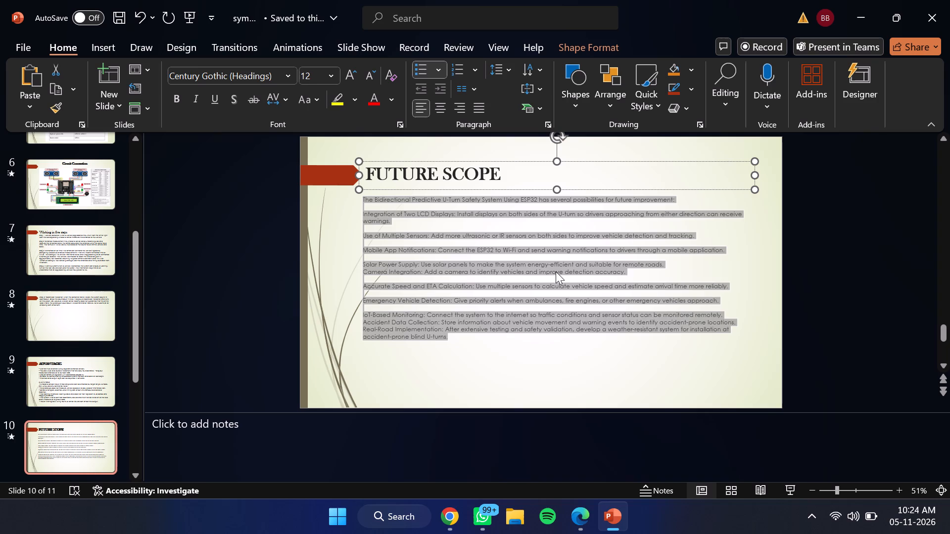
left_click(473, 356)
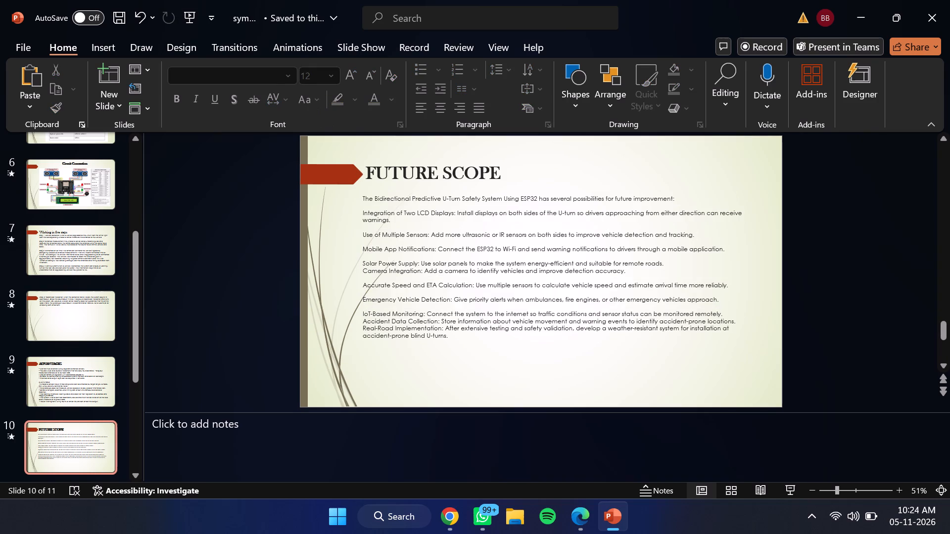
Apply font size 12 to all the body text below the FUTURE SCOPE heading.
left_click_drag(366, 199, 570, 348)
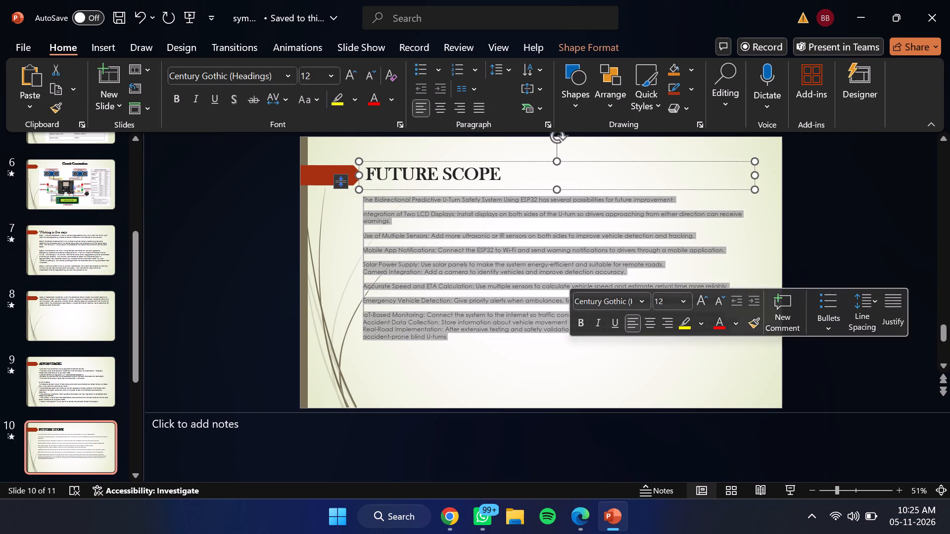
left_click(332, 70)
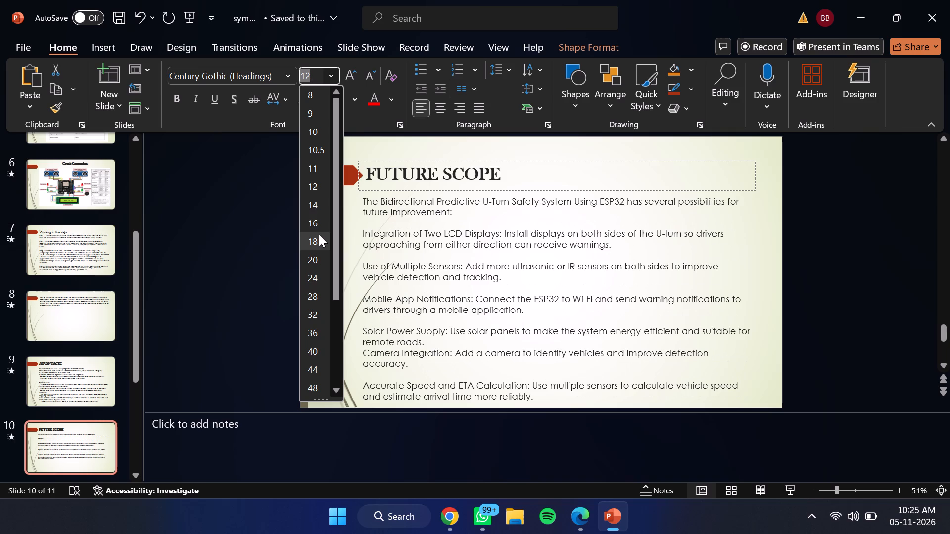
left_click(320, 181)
Delete the last three FUTURE SCOPE paragraphs: IoT-Based Monitoring, Accident Data Collection and Real-Road Implementation.
left_click_drag(394, 359, 363, 308)
left_click_drag(363, 312, 394, 321)
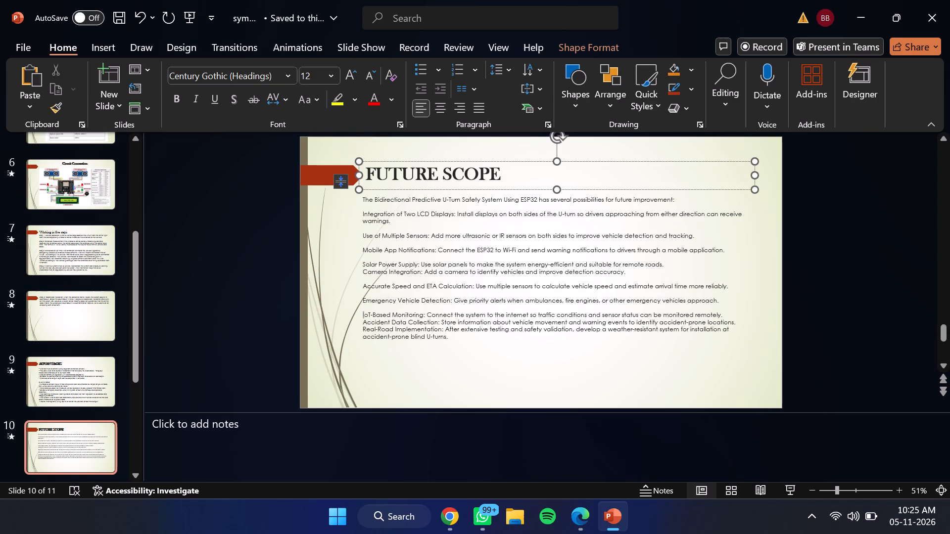
left_click_drag(394, 321, 552, 347)
key("Delete")
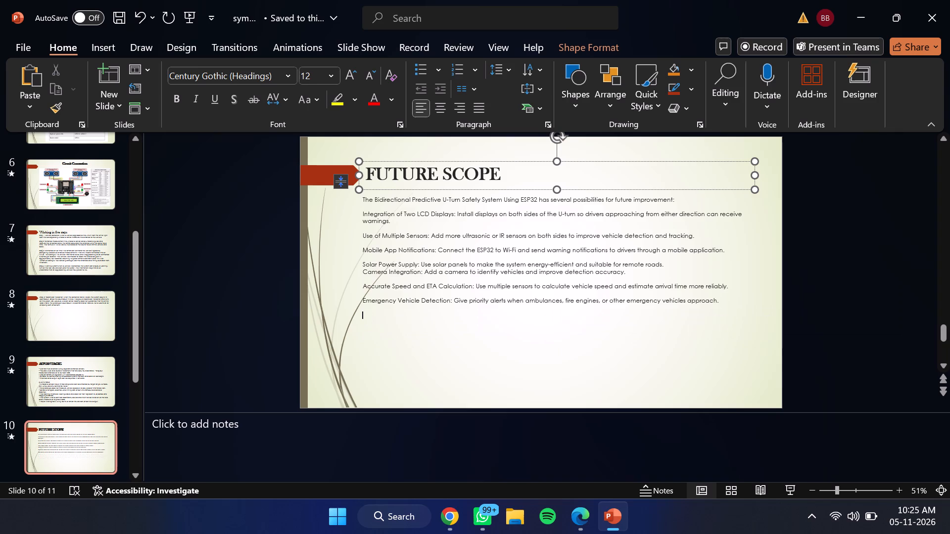
Set the font size of the remaining FUTURE SCOPE body text to 16.
left_click_drag(368, 201, 545, 349)
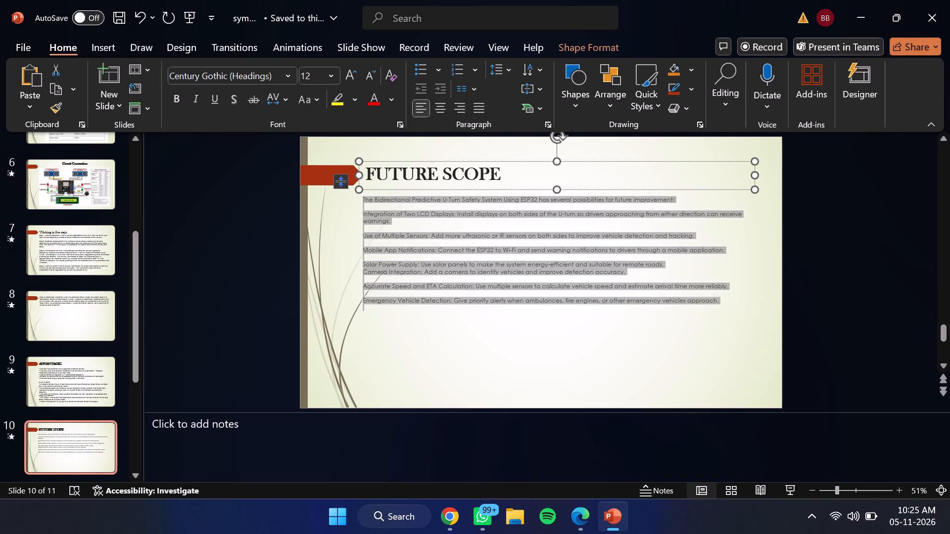
left_click_drag(545, 349, 544, 345)
left_click(334, 78)
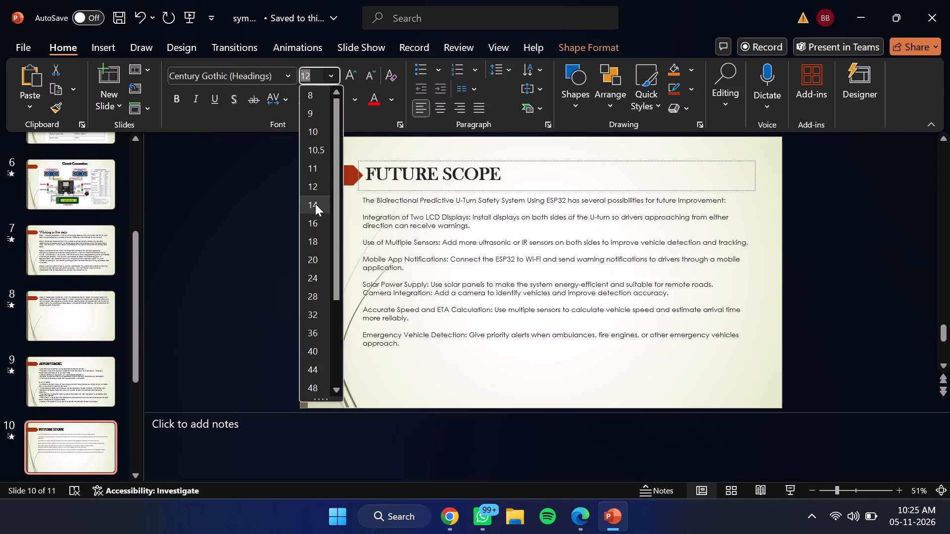
left_click(315, 219)
left_click(355, 282)
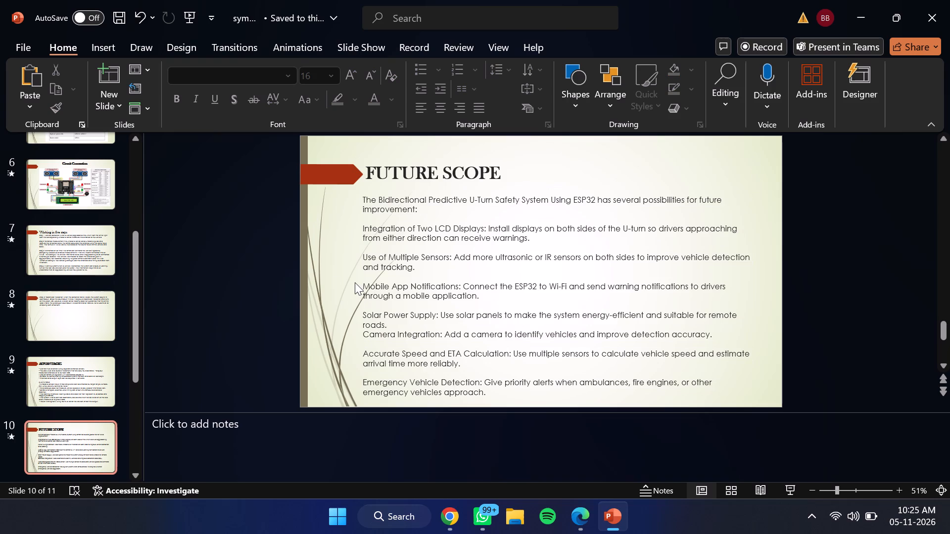
Review the slides from the Introduction through to the closing THANK YOU! slide.
left_click(40, 443)
scroll(88, 270, "up", 8)
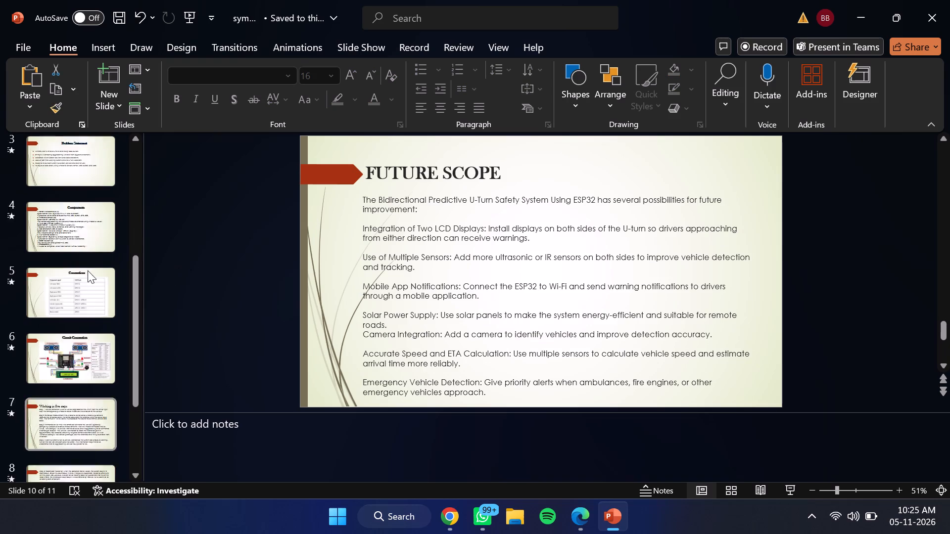
scroll(88, 270, "up", 2)
left_click(82, 243)
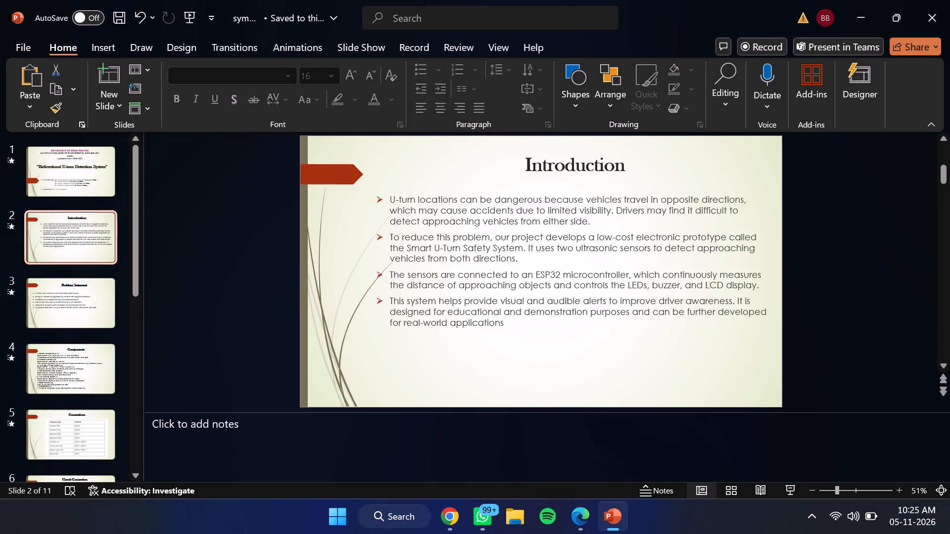
scroll(431, 339, "down", 2)
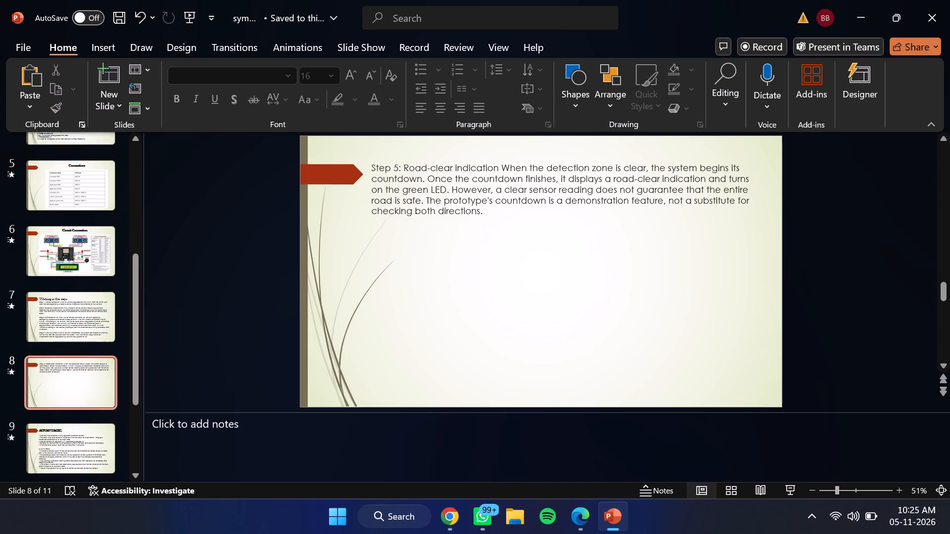
scroll(431, 339, "down", 1)
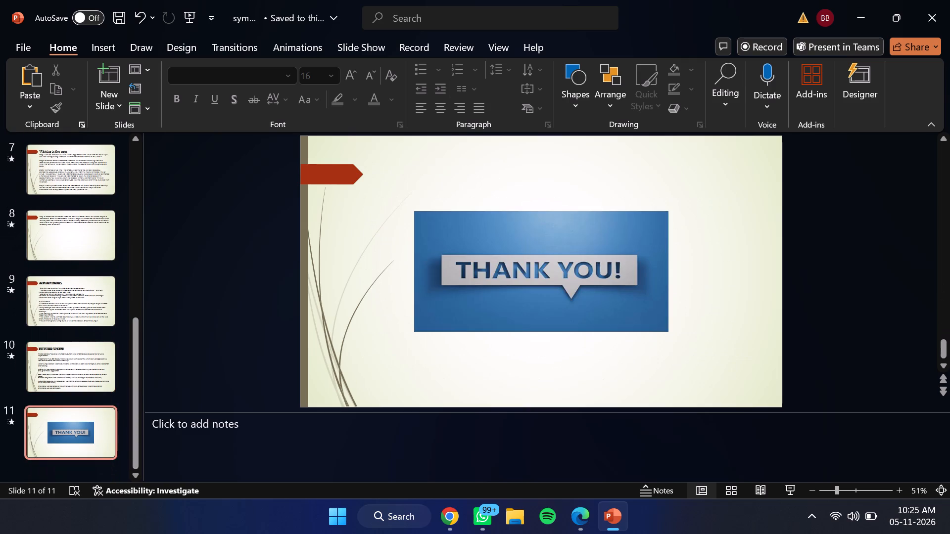
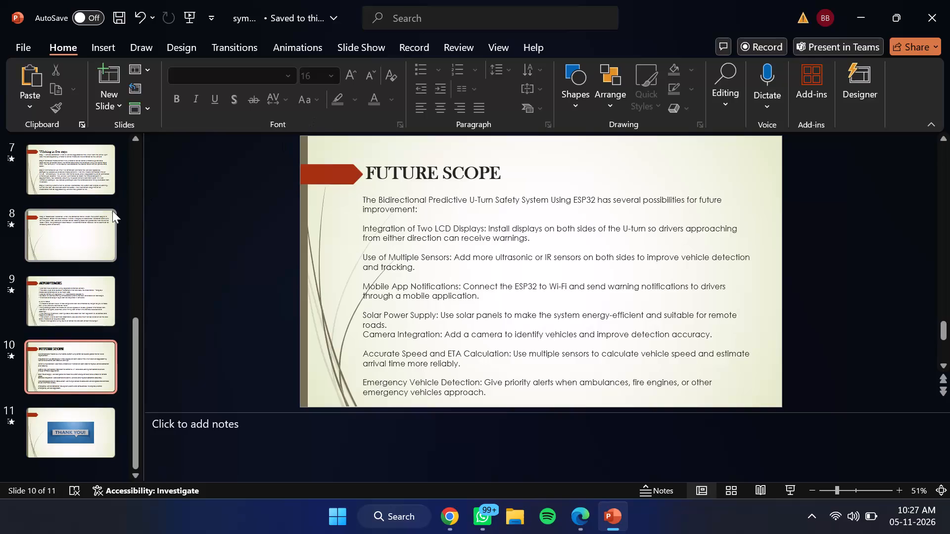
Look back over the slides, checking the Introduction and Problem Statement slides and then the ones down to FUTURE SCOPE.
scroll(112, 211, "up", 5)
scroll(68, 194, "up", 1)
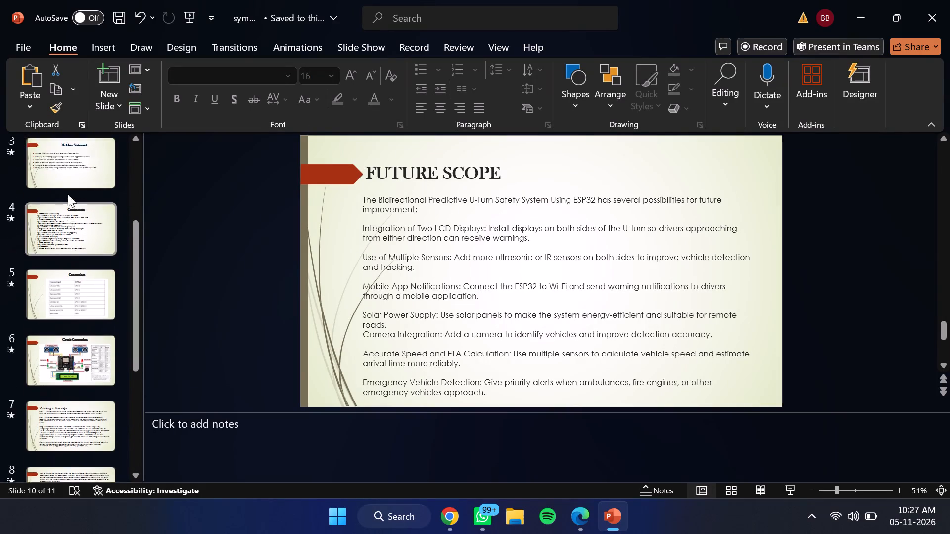
scroll(68, 194, "up", 4)
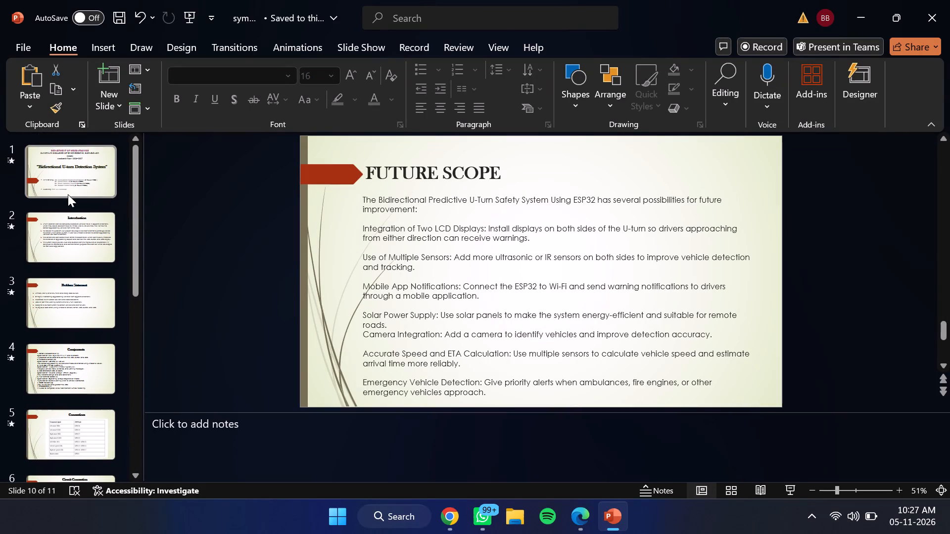
left_click(68, 221)
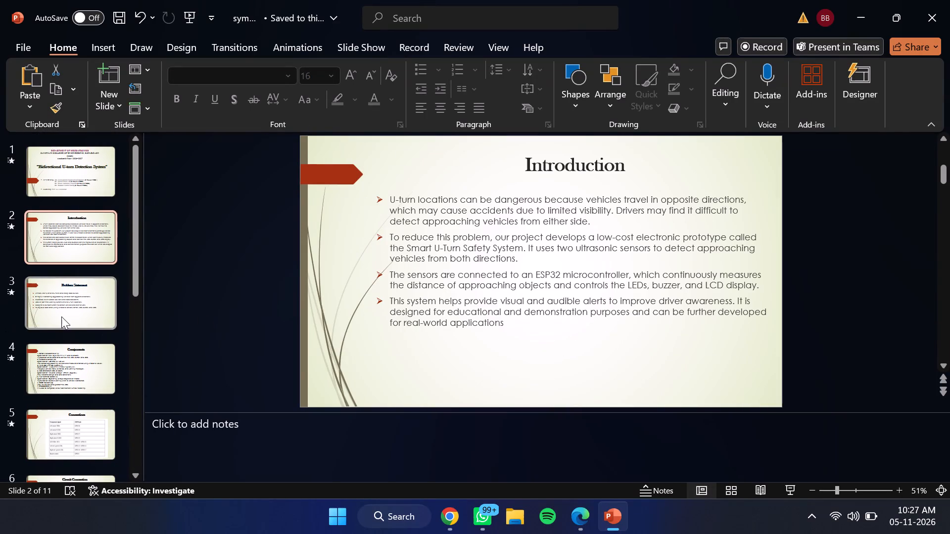
left_click(62, 316)
left_click(57, 245)
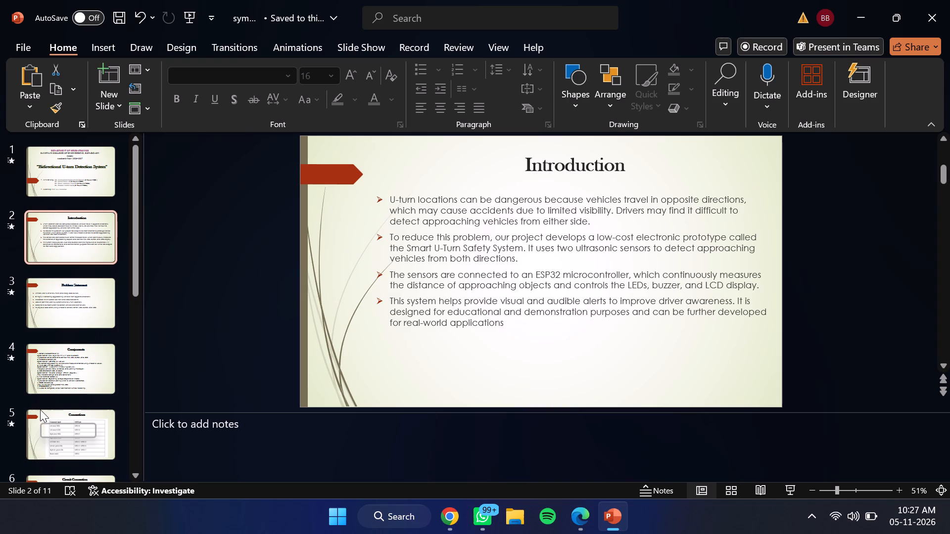
scroll(40, 409, "down", 4)
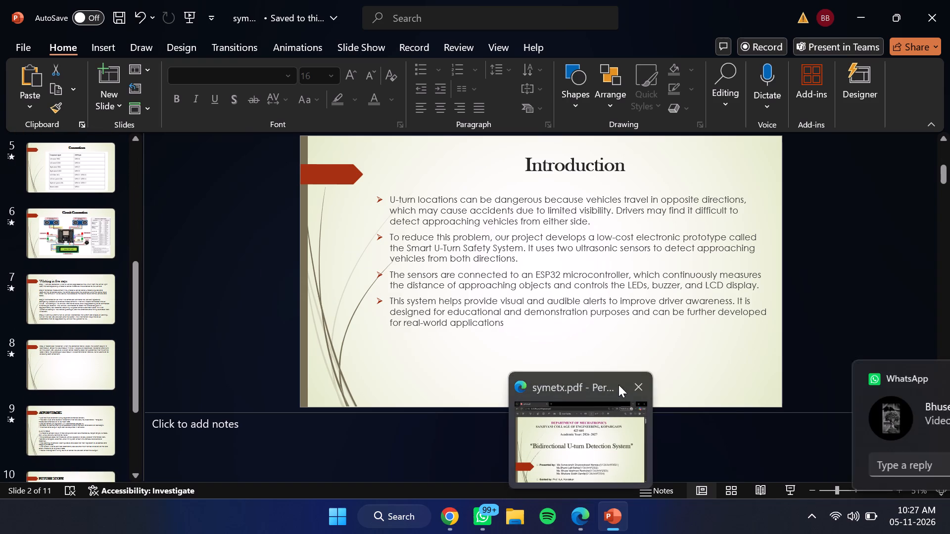
Close the Edge window showing symetx.pdf.
left_click(634, 387)
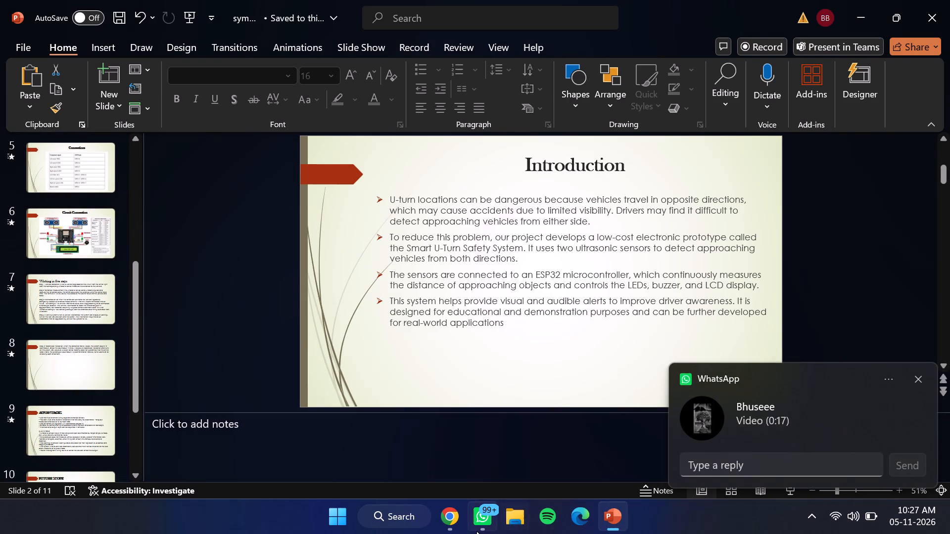
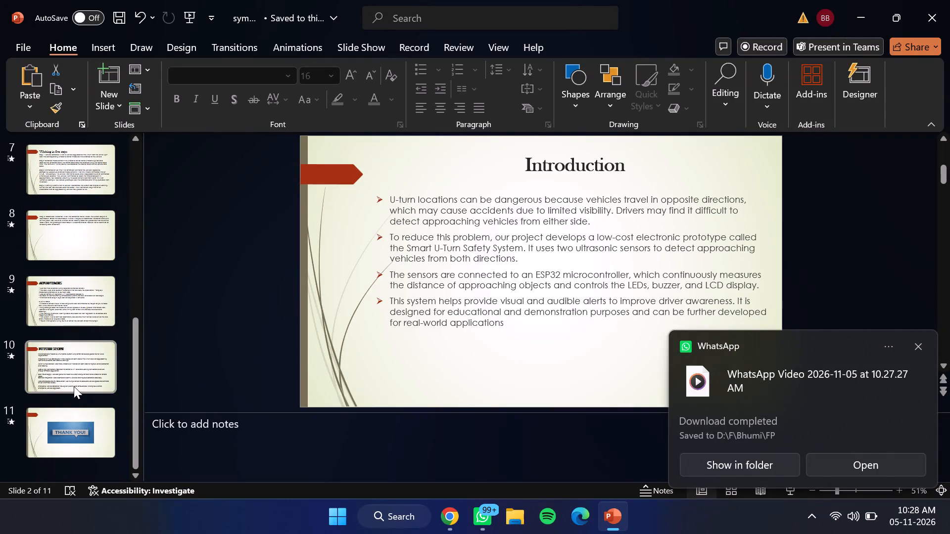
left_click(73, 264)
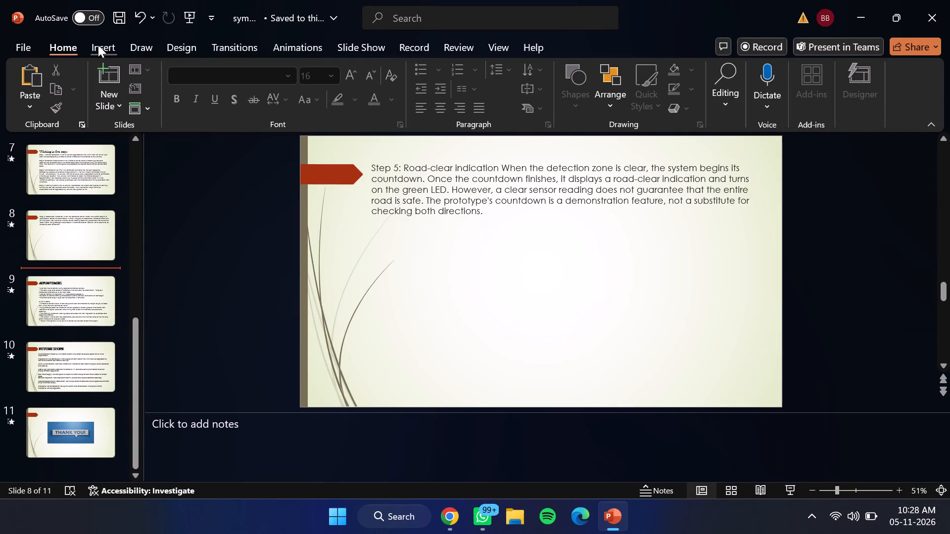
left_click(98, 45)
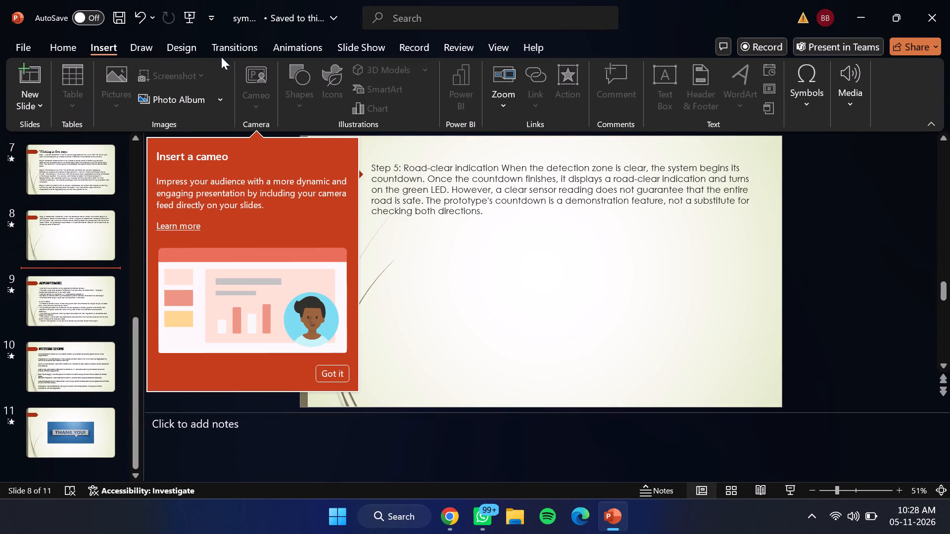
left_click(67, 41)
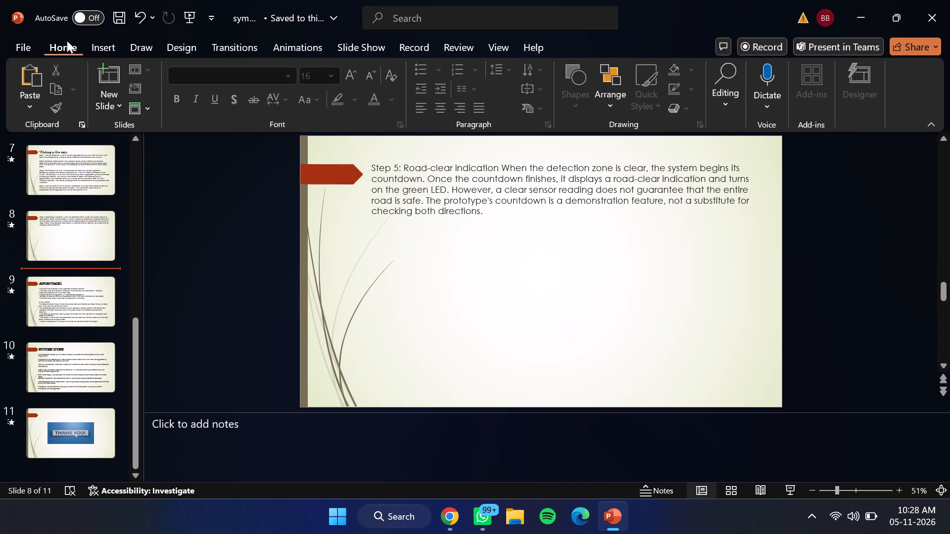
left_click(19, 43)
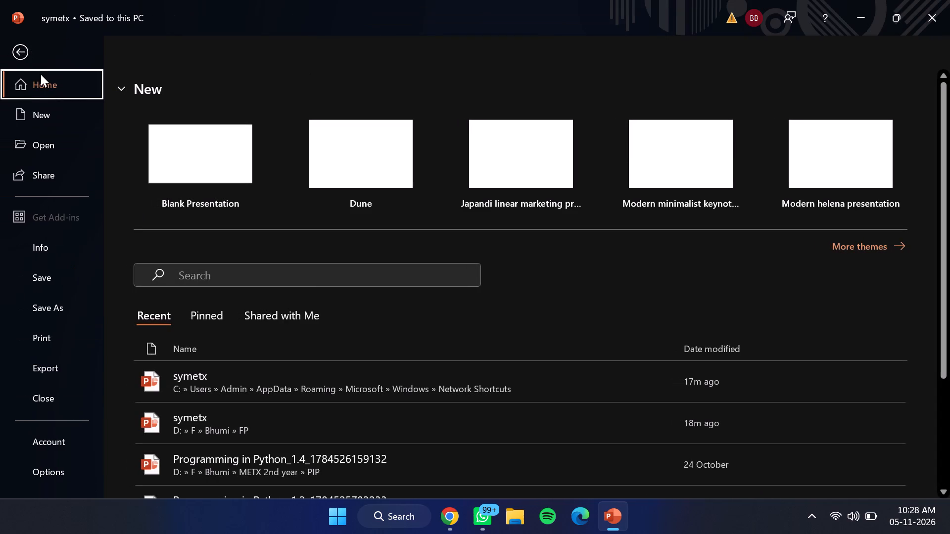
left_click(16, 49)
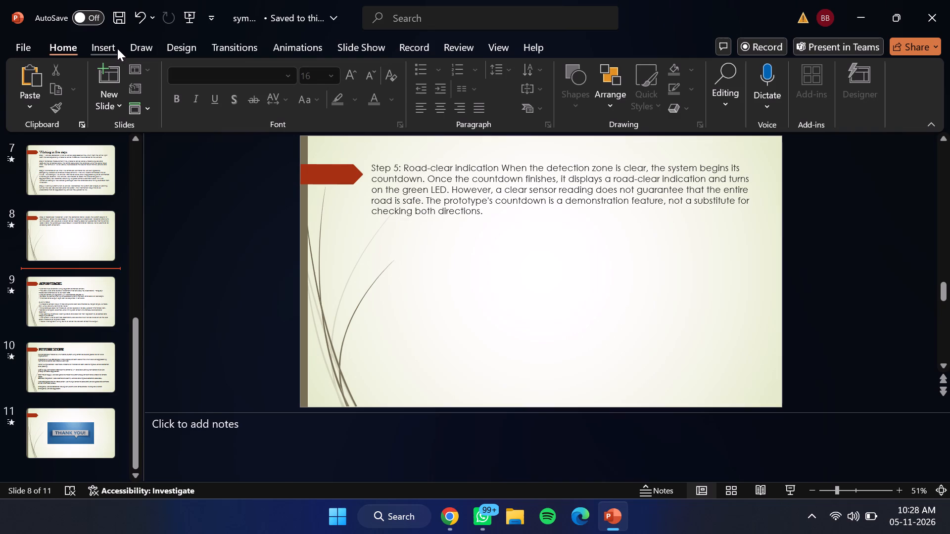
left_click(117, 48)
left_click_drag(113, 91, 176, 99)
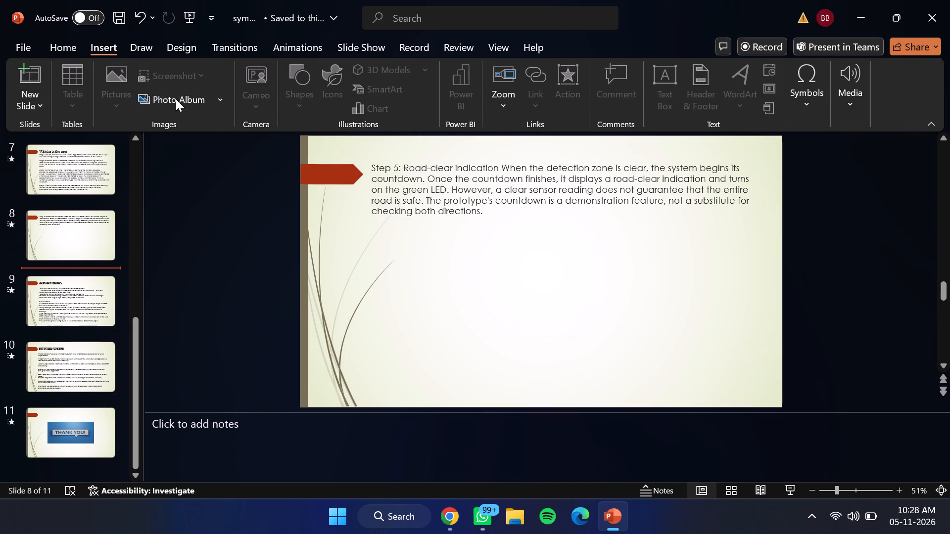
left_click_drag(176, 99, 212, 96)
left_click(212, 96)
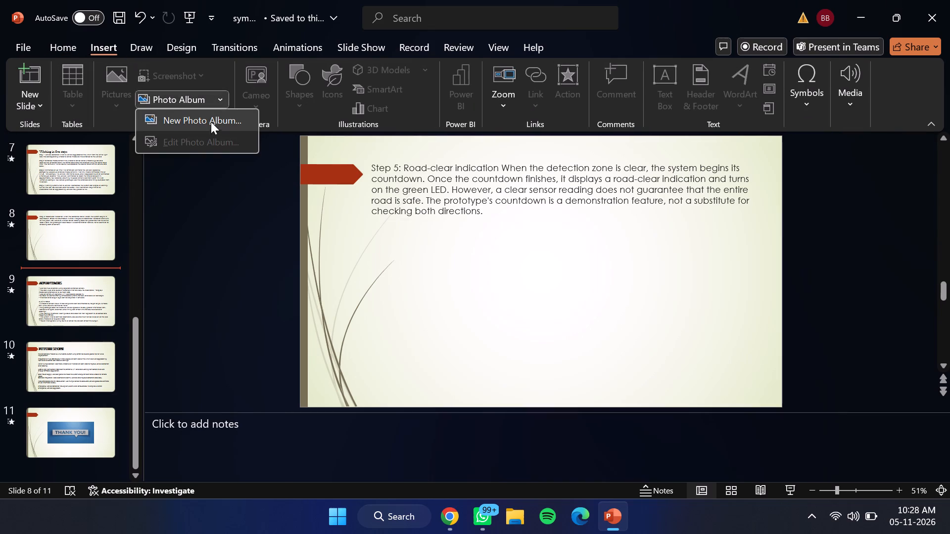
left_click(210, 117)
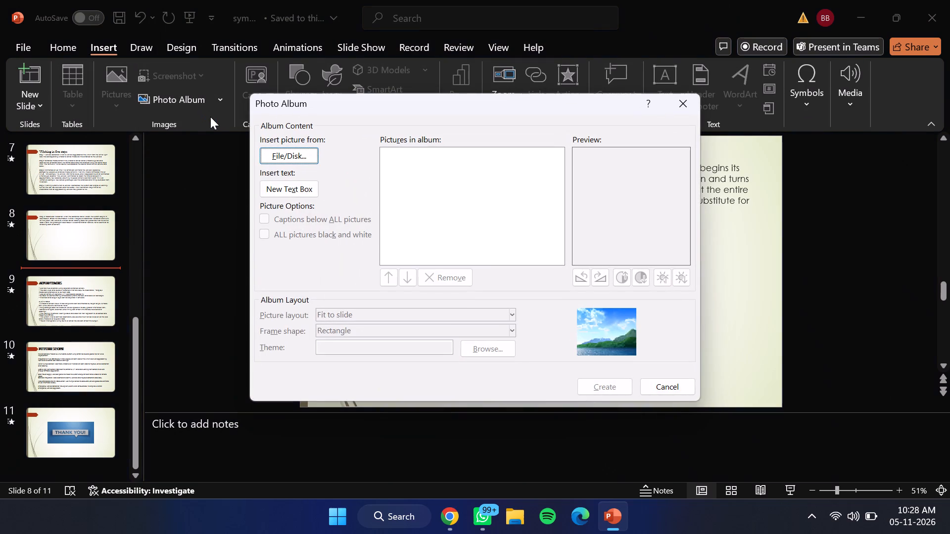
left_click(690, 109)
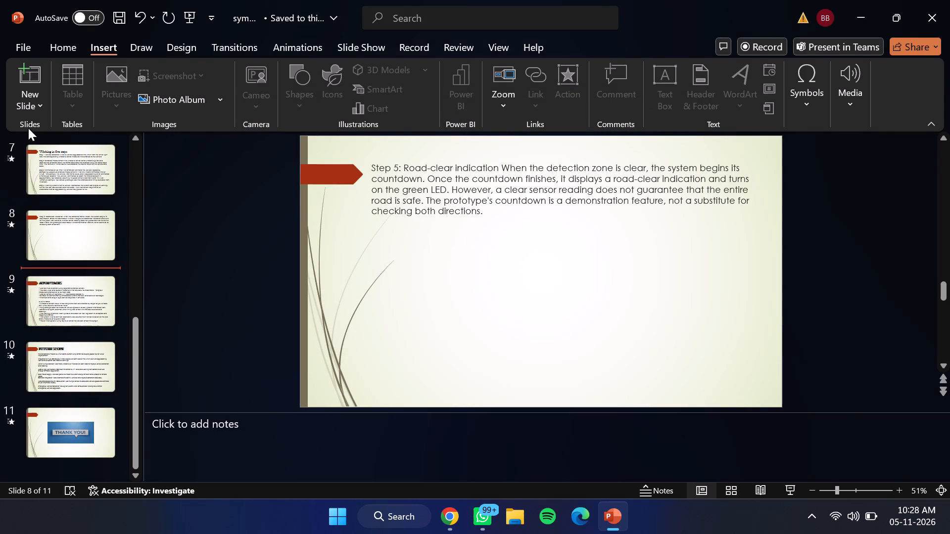
Browse the F folder on Data (D:), including its FP subfolder, for a picture to insert on the Step 5 slide.
left_click(559, 277)
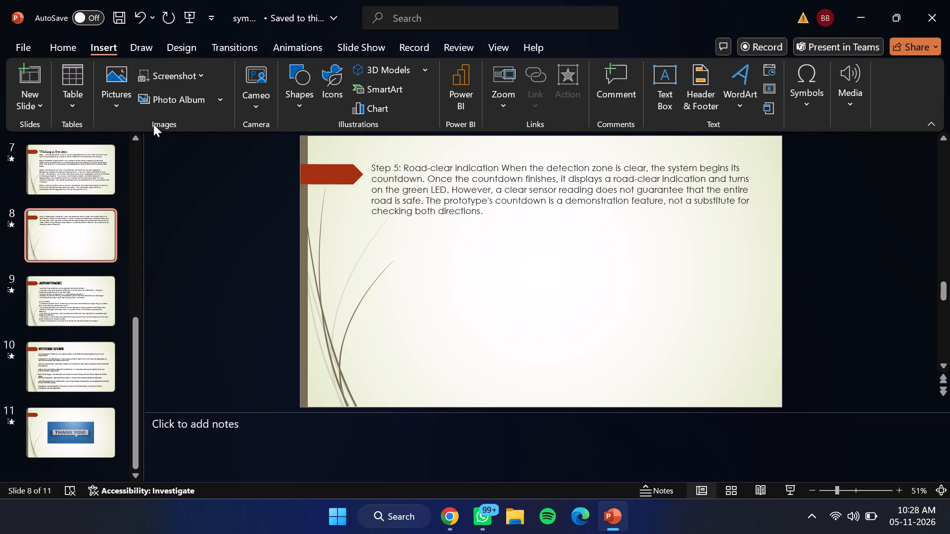
left_click(131, 107)
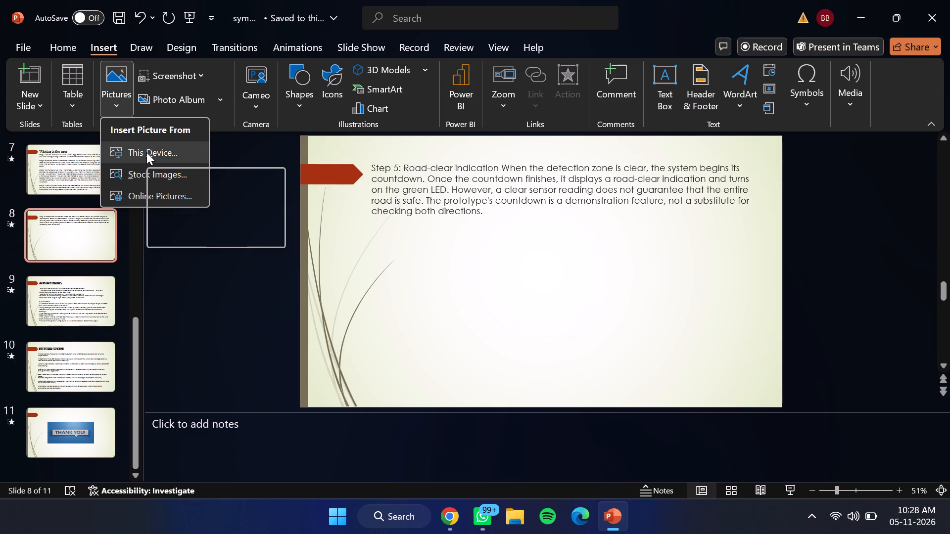
left_click(146, 152)
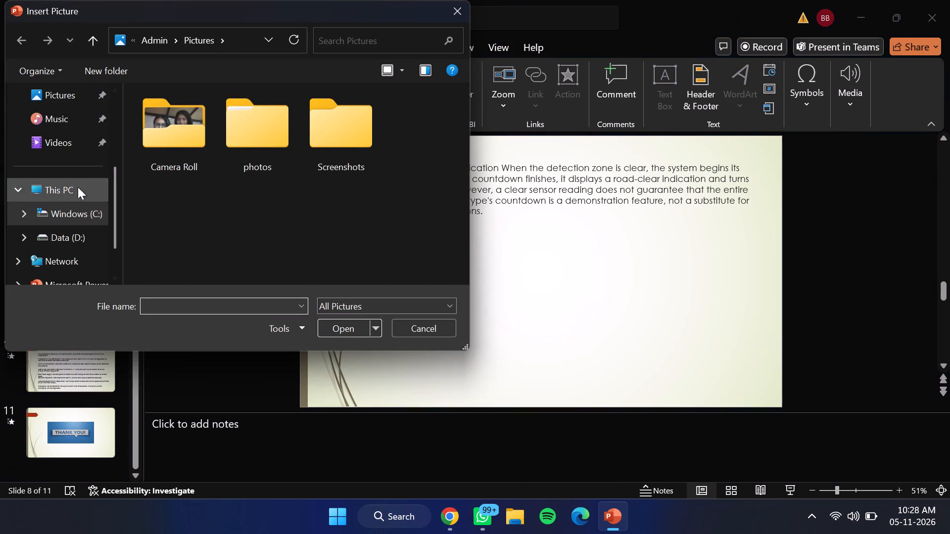
left_click(70, 230)
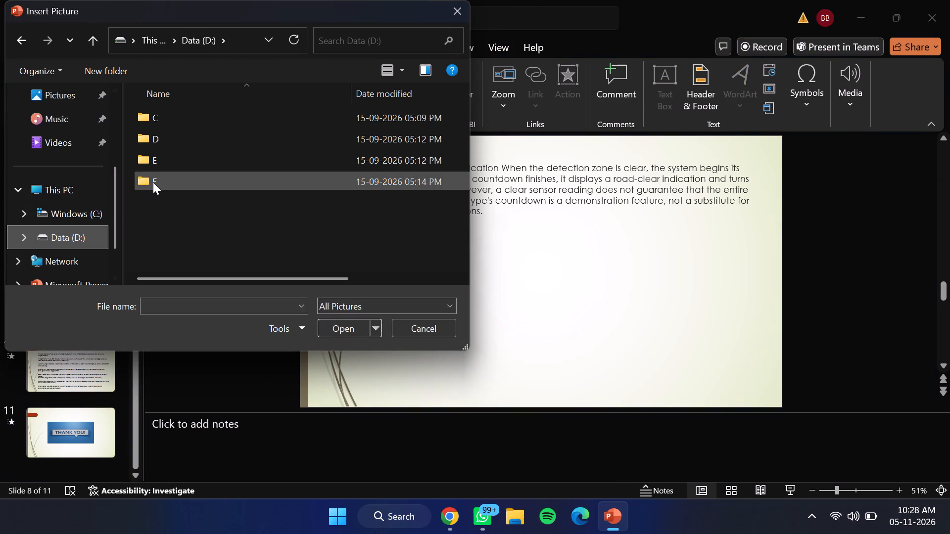
double_click(153, 182)
double_click(165, 157)
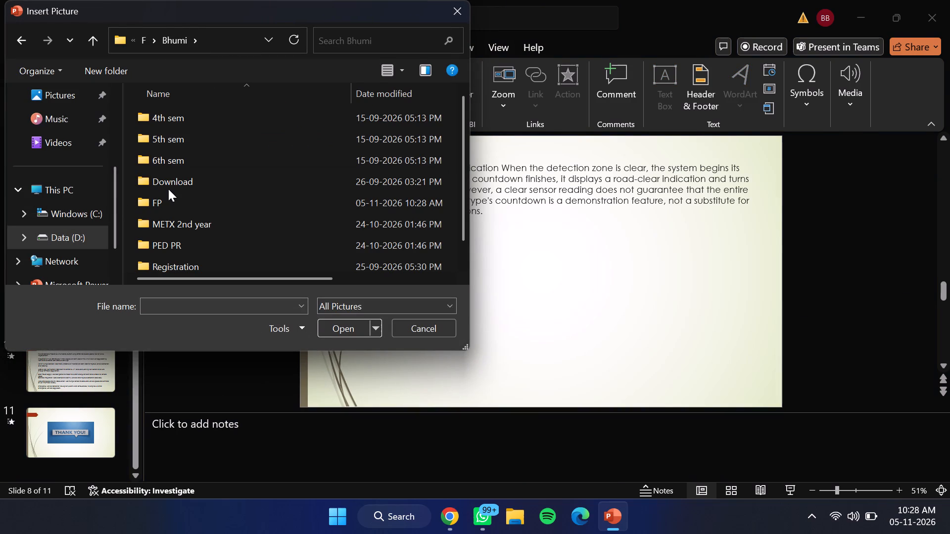
double_click(174, 201)
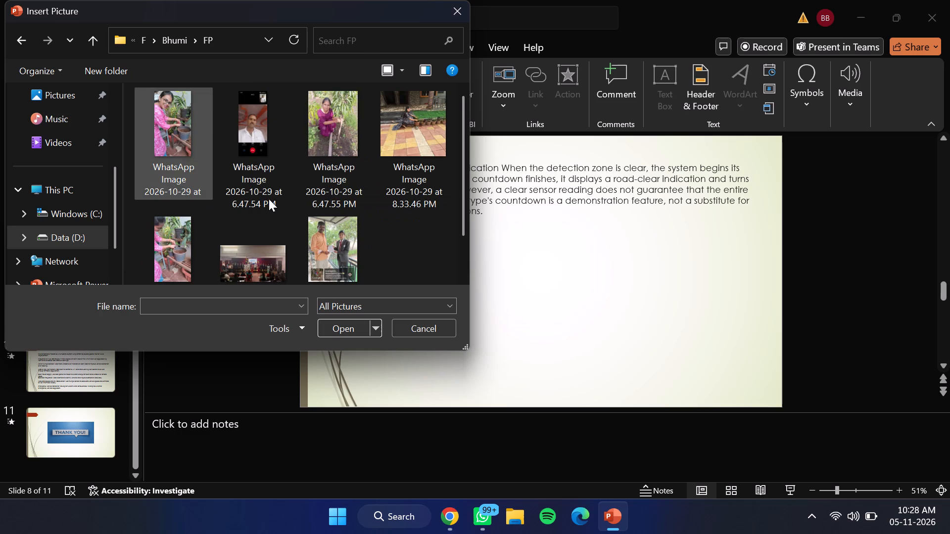
scroll(269, 199, "down", 4)
scroll(269, 199, "up", 4)
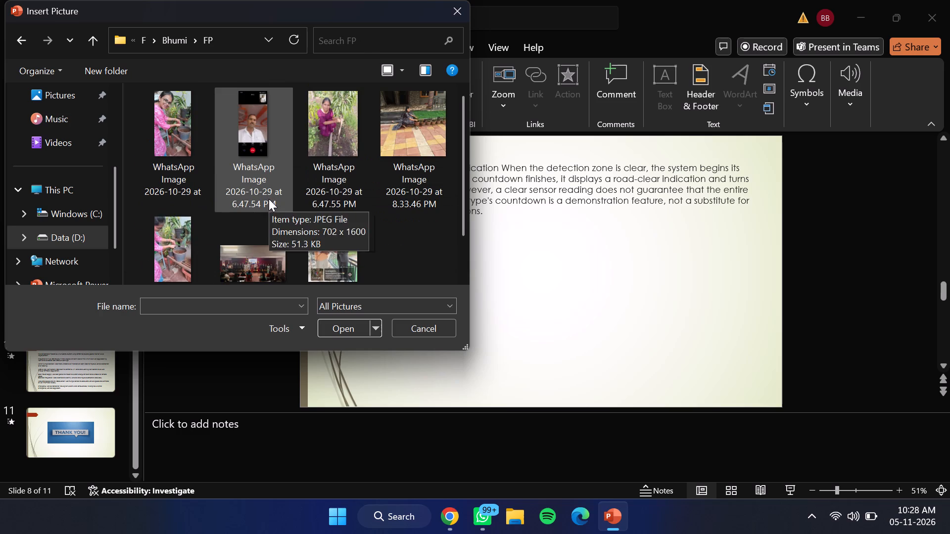
double_click(89, 232)
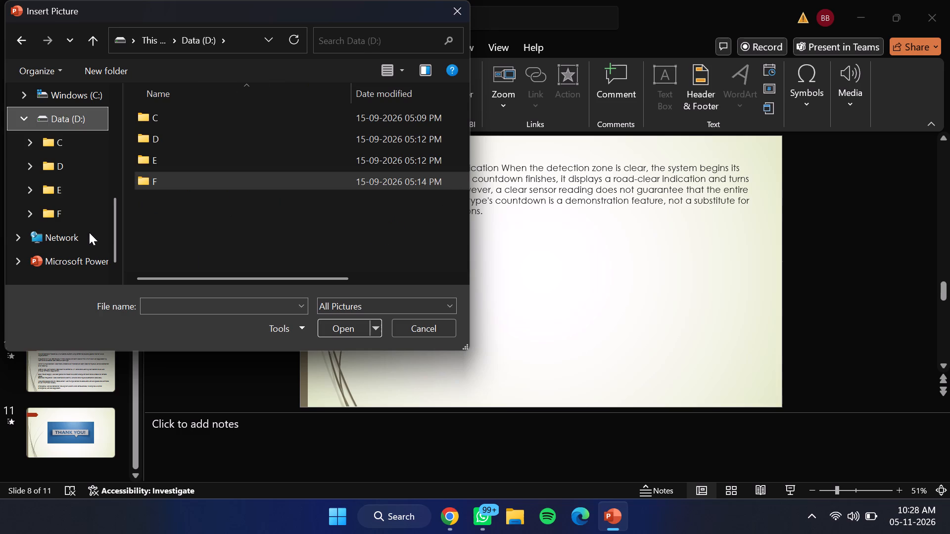
double_click(57, 222)
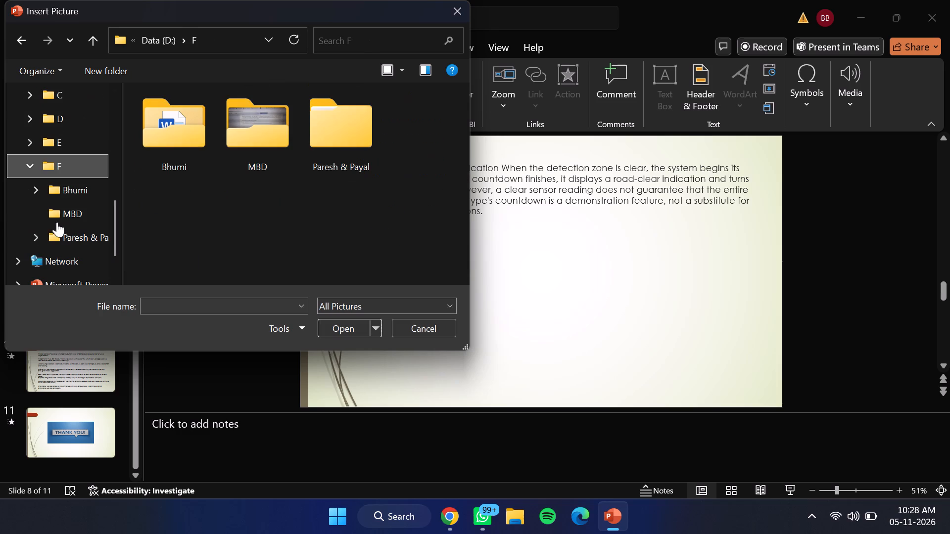
double_click(164, 171)
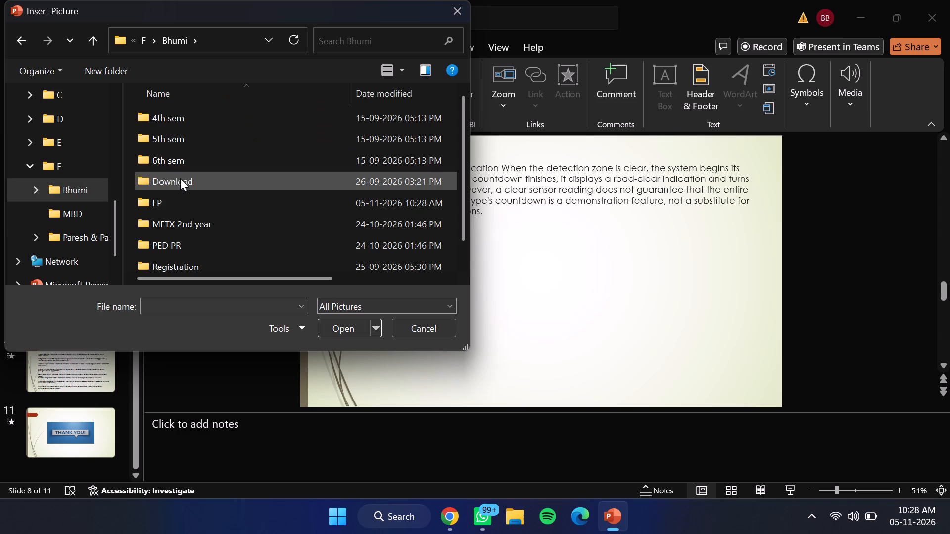
scroll(294, 217, "down", 8)
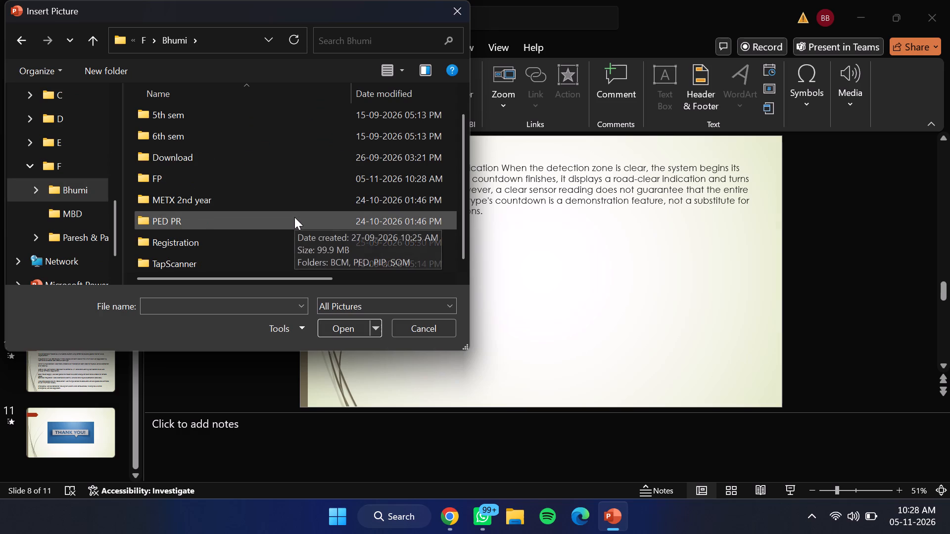
scroll(294, 217, "down", 3)
left_click(454, 16)
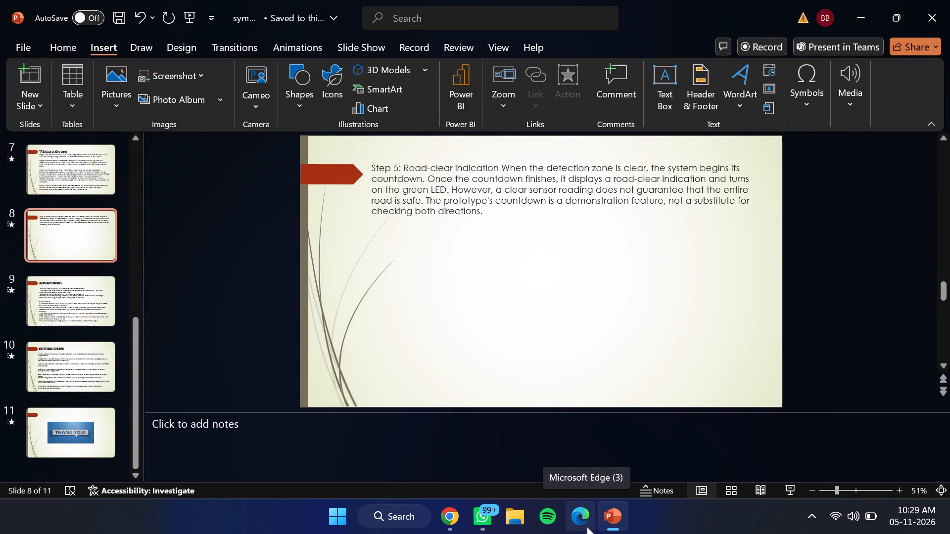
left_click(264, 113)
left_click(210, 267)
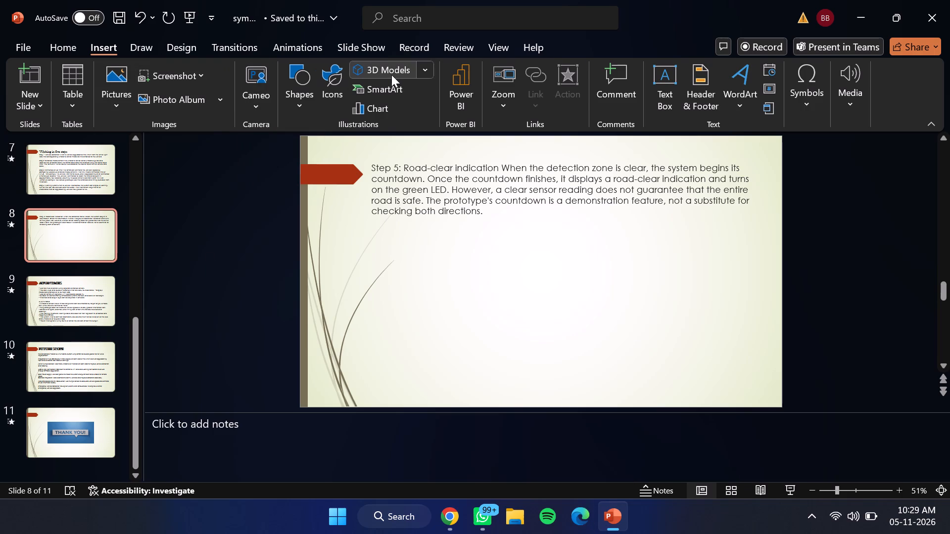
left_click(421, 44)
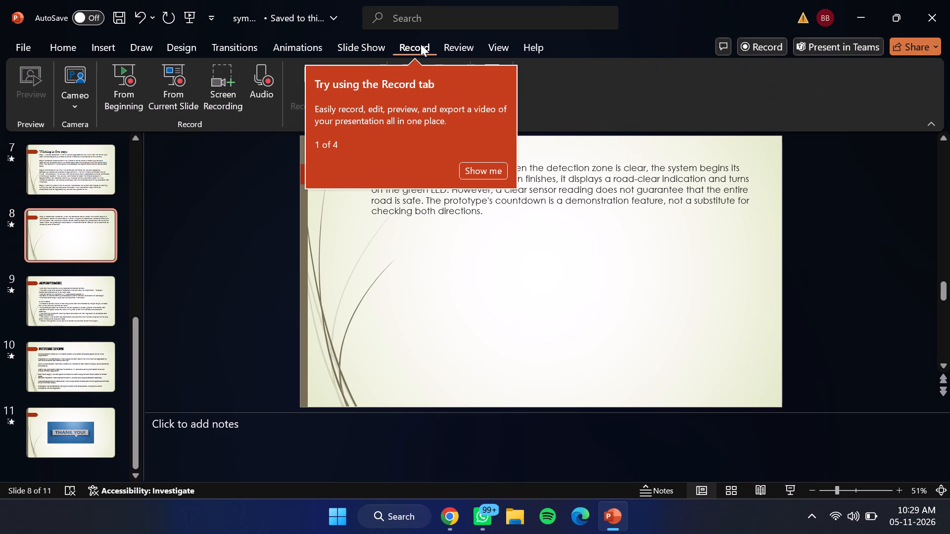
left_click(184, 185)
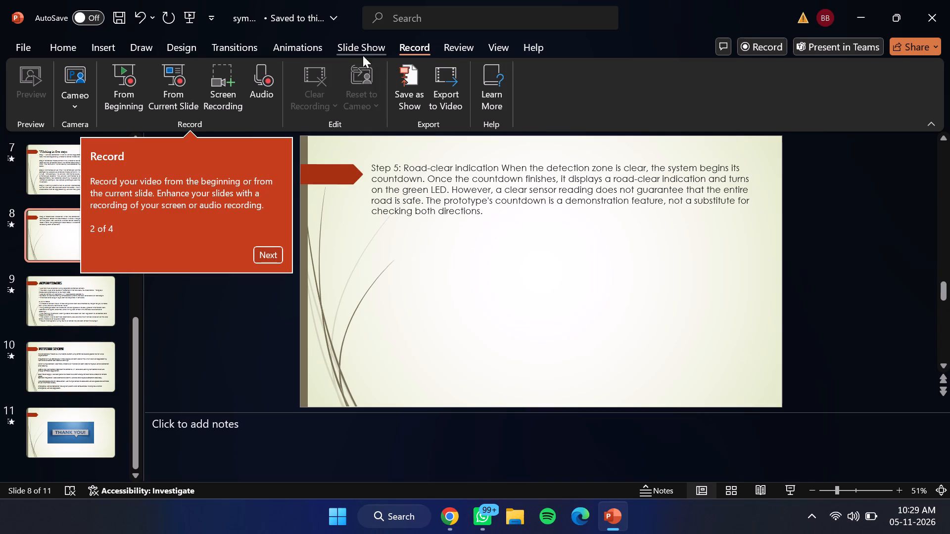
Save the presentation.
left_click(109, 40)
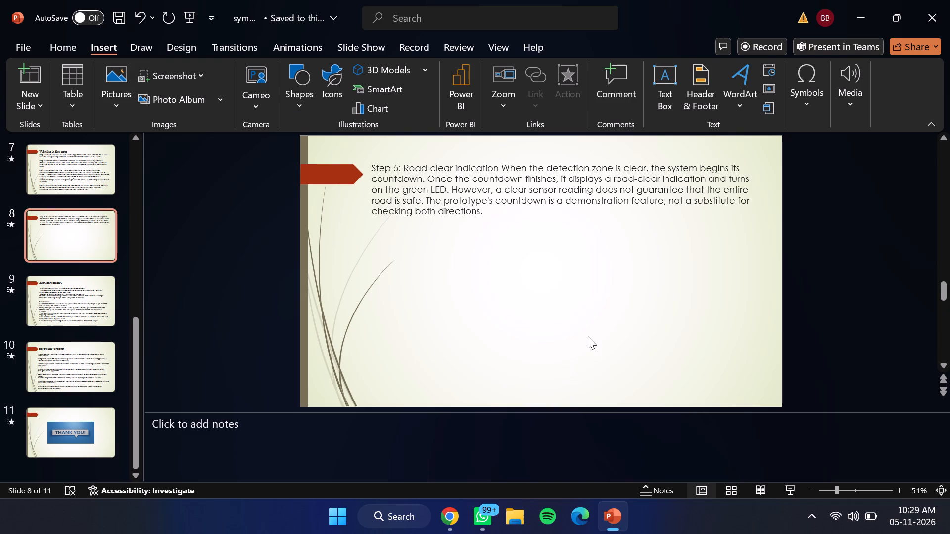
key("ctrl+d")
key("ctrl+s")
key("ctrl+s")
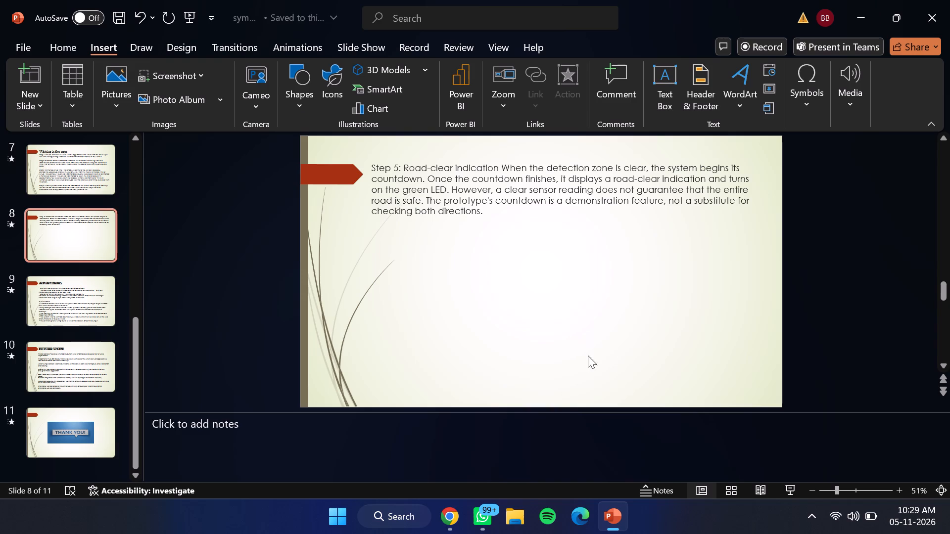
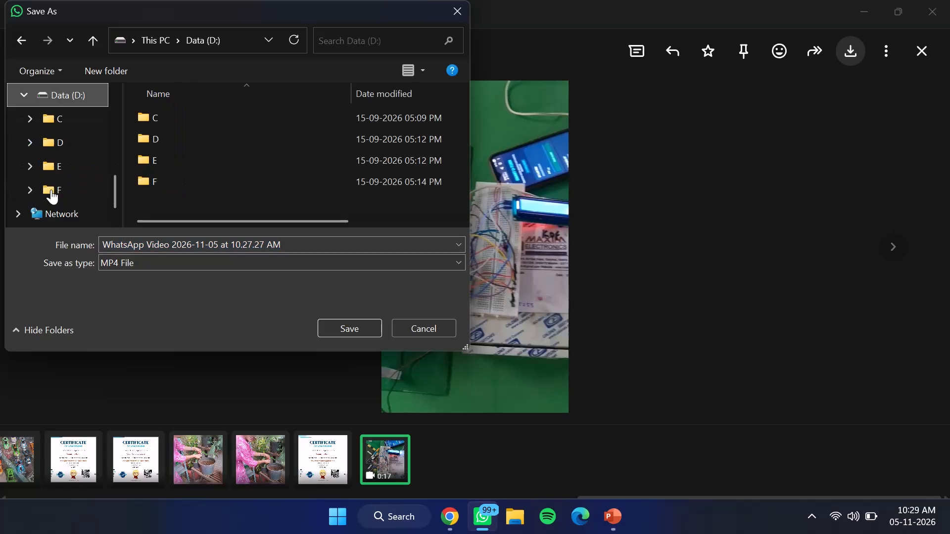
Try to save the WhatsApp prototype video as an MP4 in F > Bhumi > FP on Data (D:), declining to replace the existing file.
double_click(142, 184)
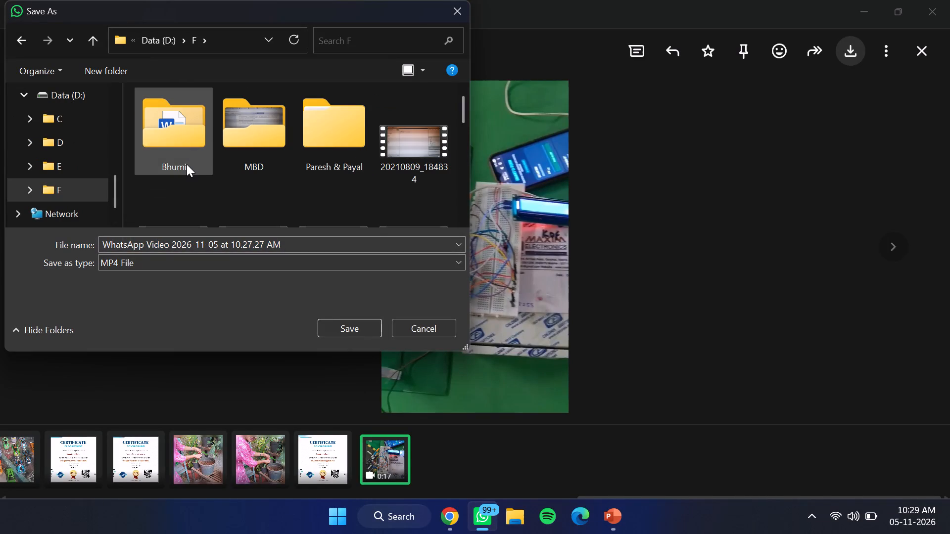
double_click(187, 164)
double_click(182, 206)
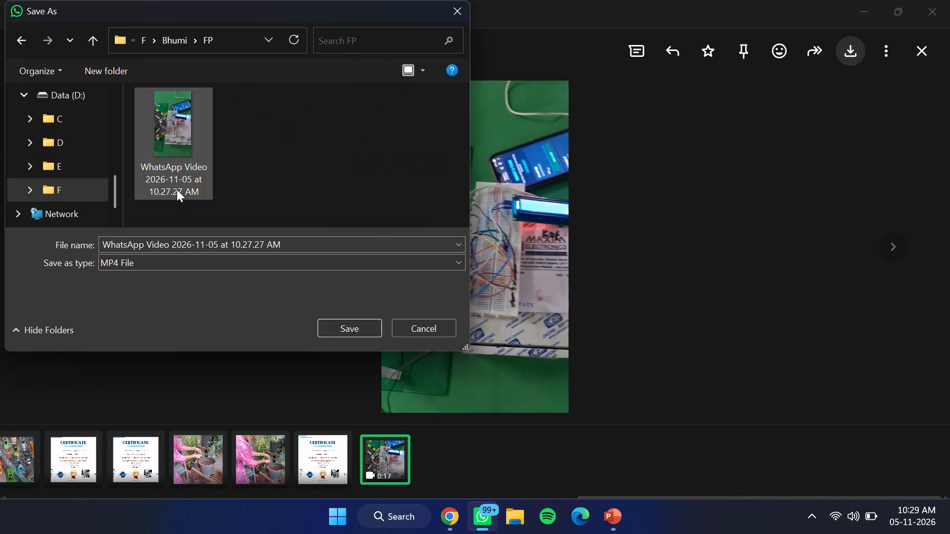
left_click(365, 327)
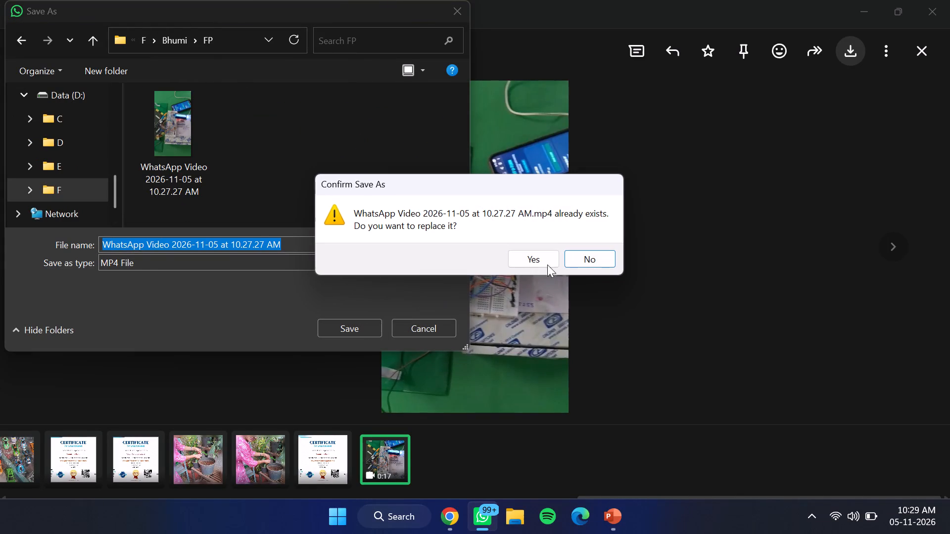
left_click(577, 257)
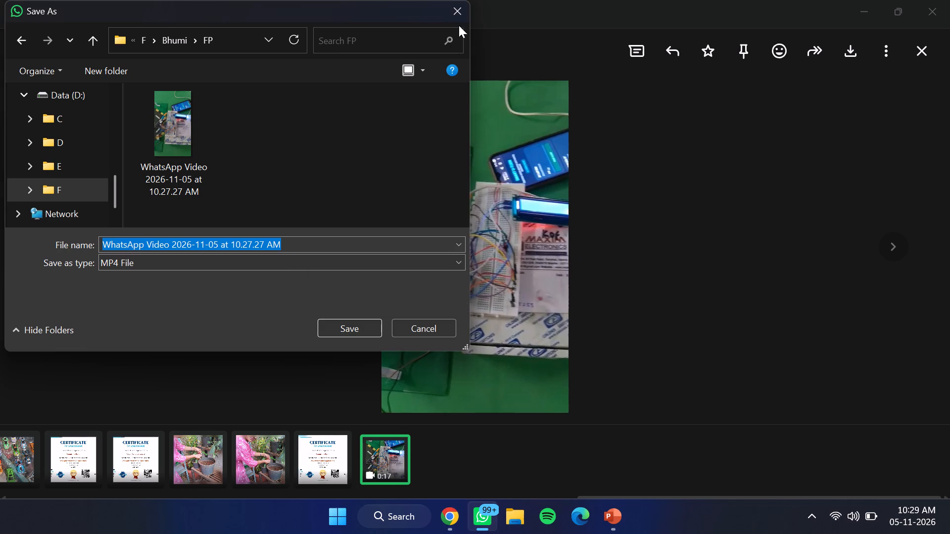
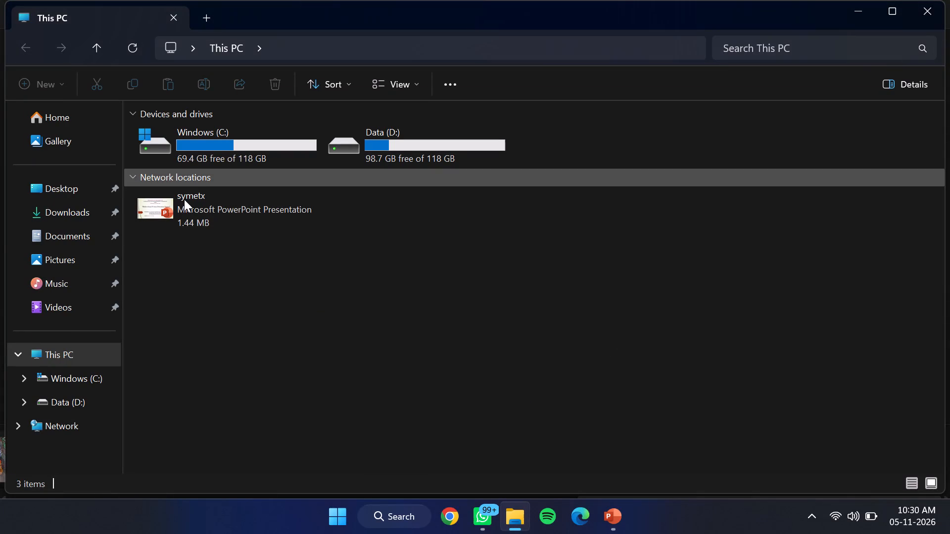
Open WhatsApp Video 2026-11-05 at 10.27.27 AM from the FP subfolder under F on Data (D:) for playback.
double_click(56, 214)
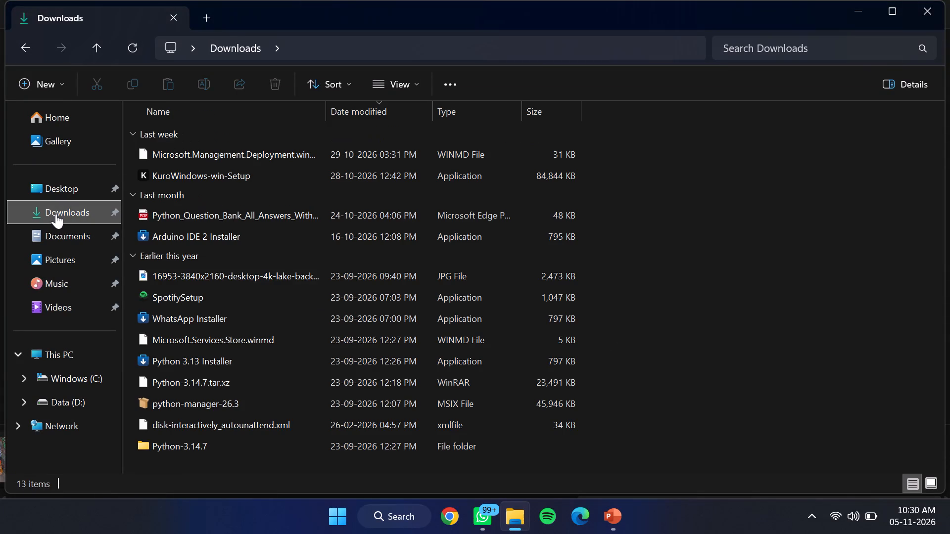
scroll(56, 214, "down", 3)
double_click(54, 401)
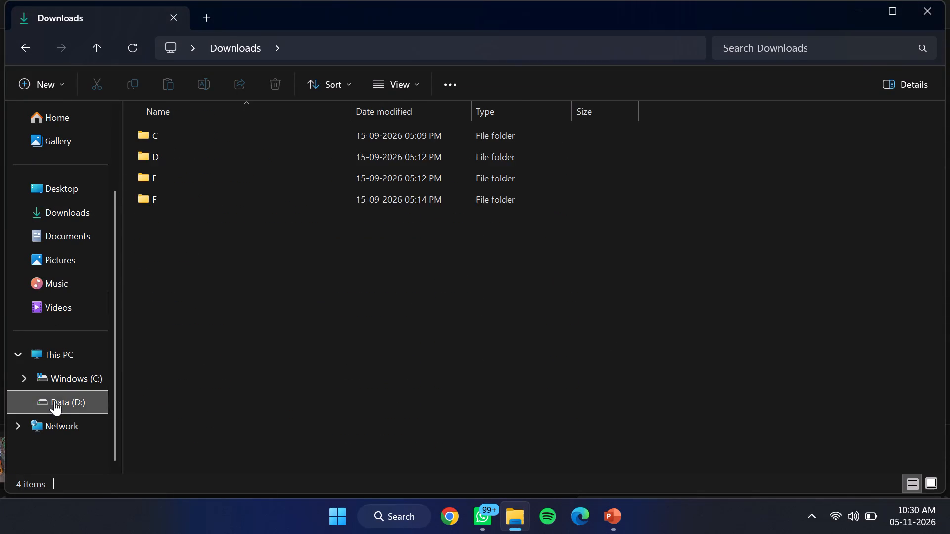
double_click(185, 194)
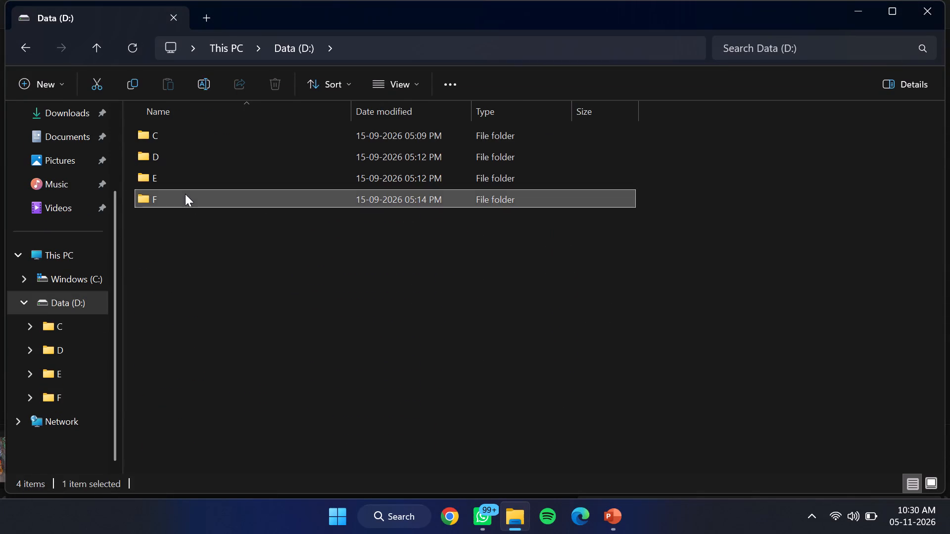
double_click(166, 159)
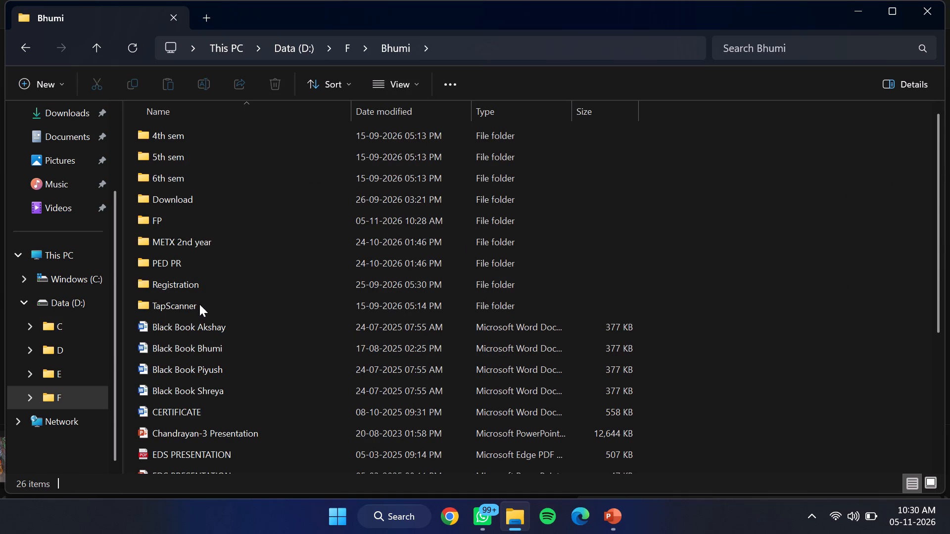
double_click(189, 219)
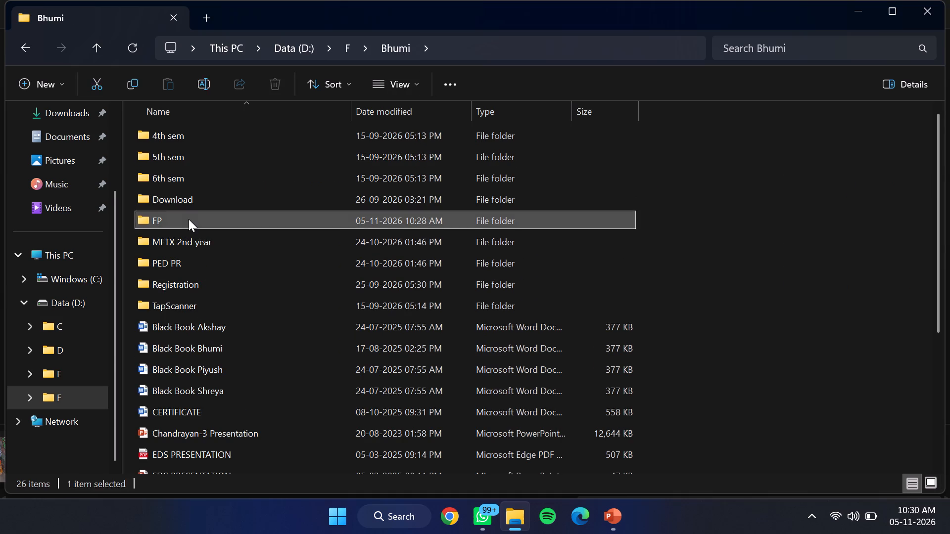
scroll(367, 428, "down", 5)
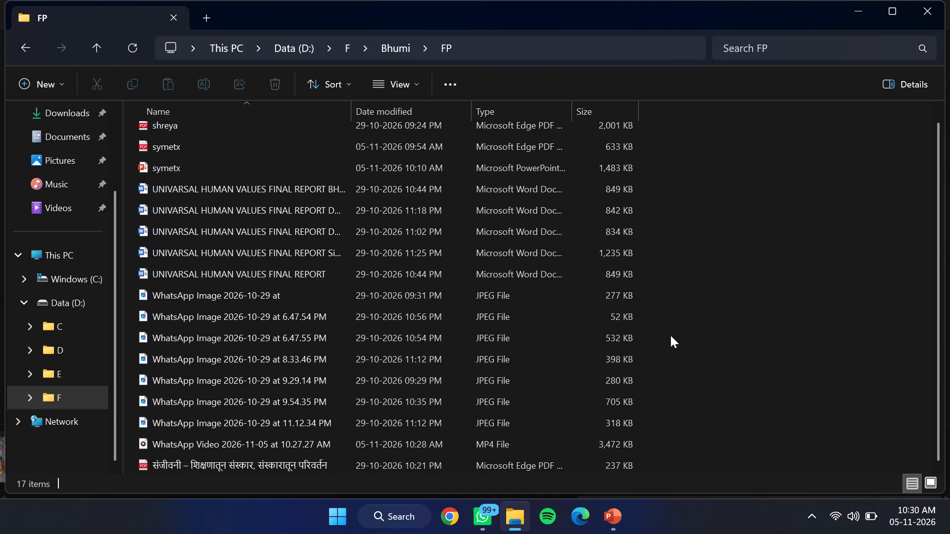
scroll(689, 343, "down", 5)
double_click(240, 439)
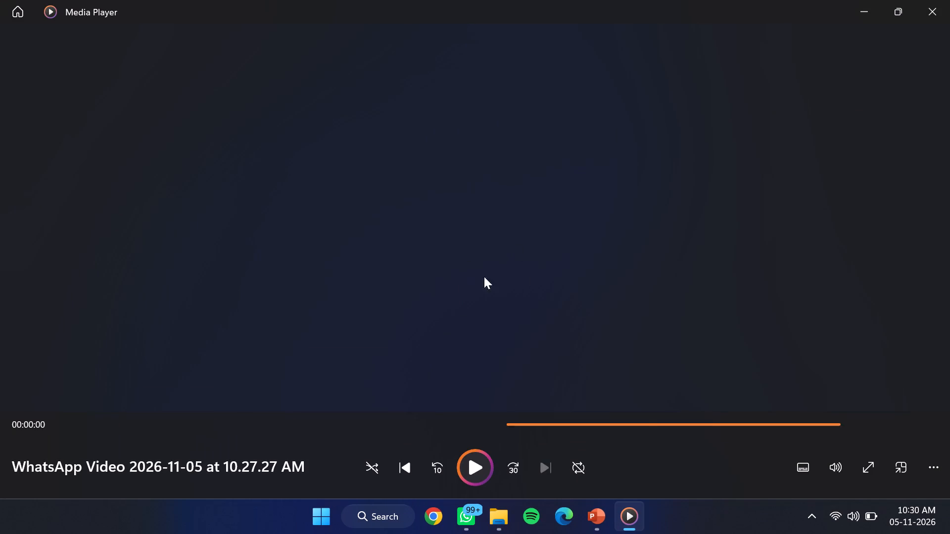
Pause the prototype video, rewind it to 00:00:00 and set the player volume to 0.
left_click(493, 285)
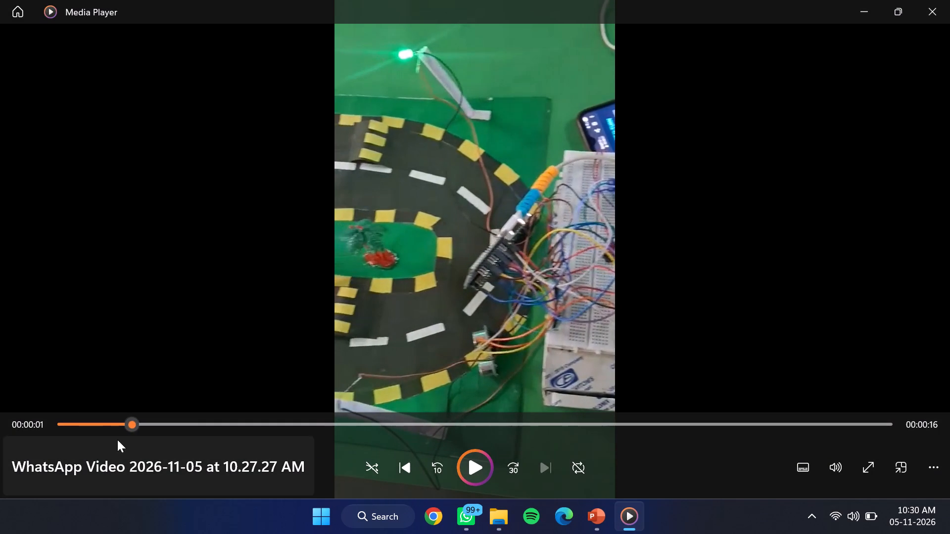
left_click_drag(130, 428, 19, 420)
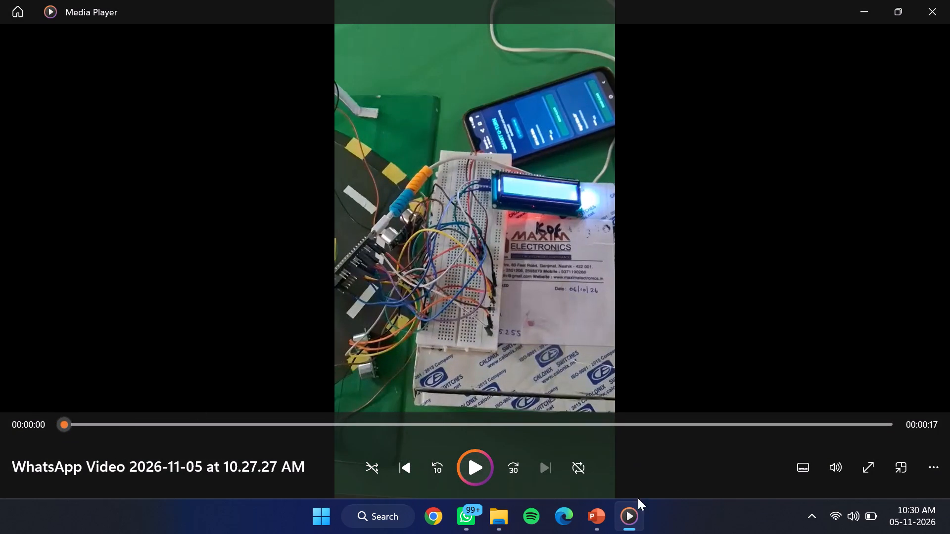
left_click(838, 465)
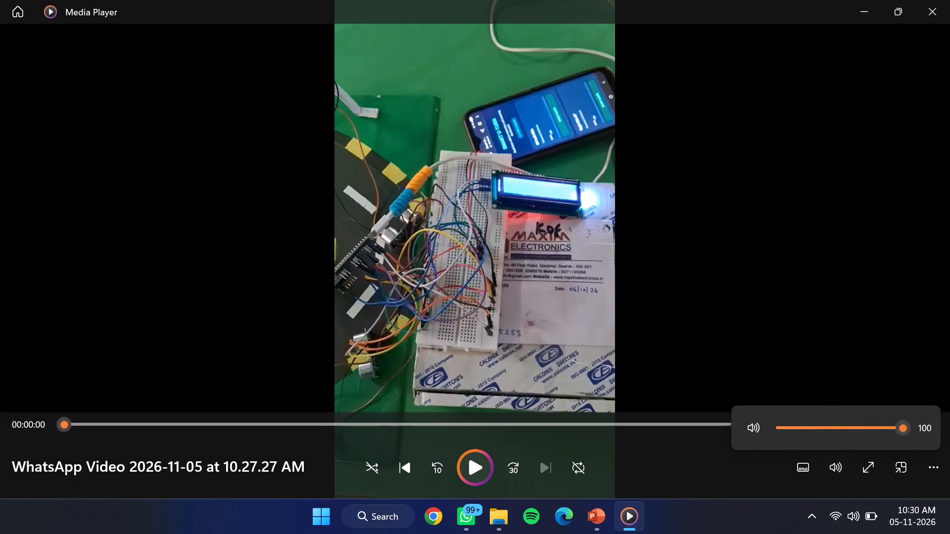
left_click_drag(909, 423, 733, 427)
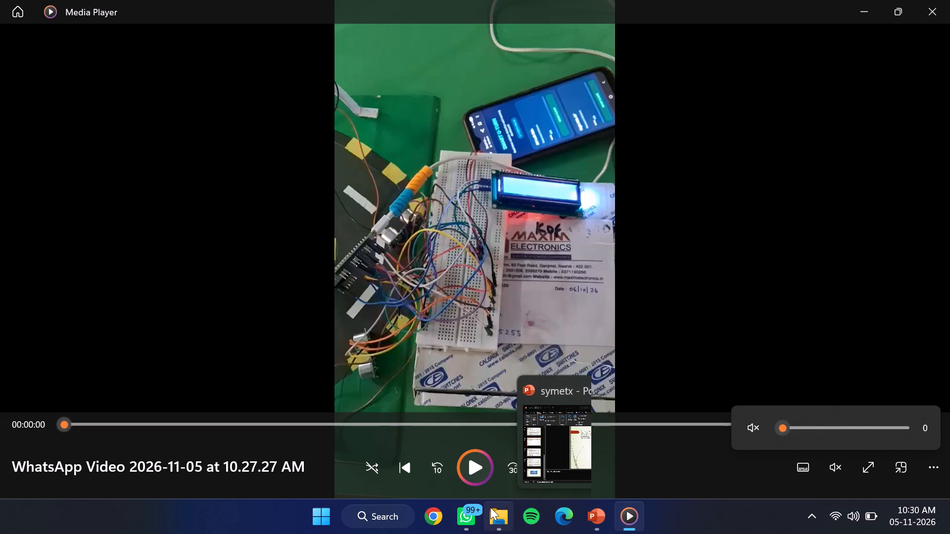
left_click(555, 395)
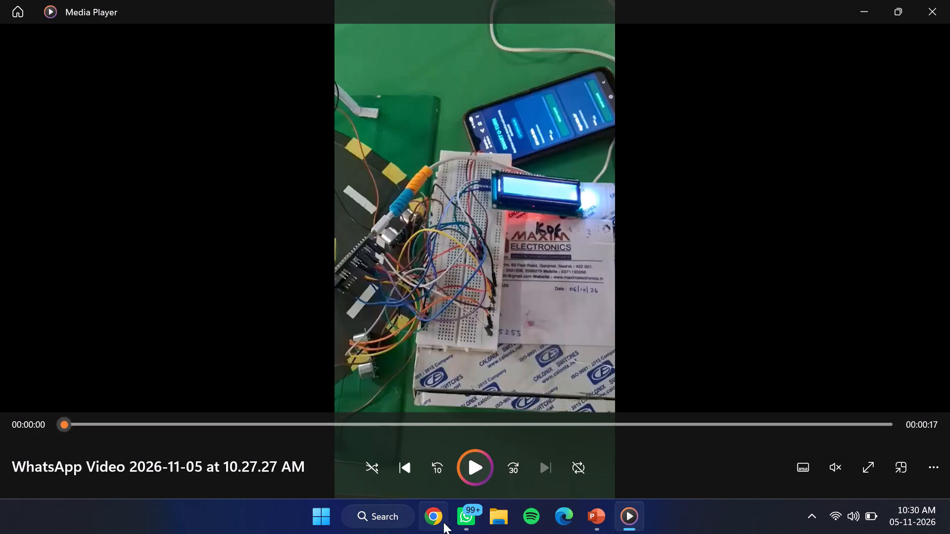